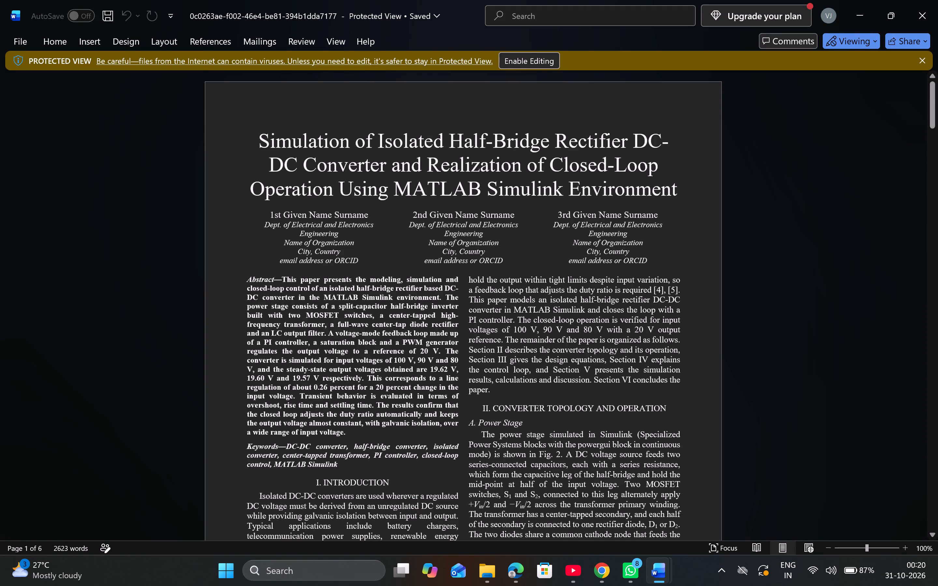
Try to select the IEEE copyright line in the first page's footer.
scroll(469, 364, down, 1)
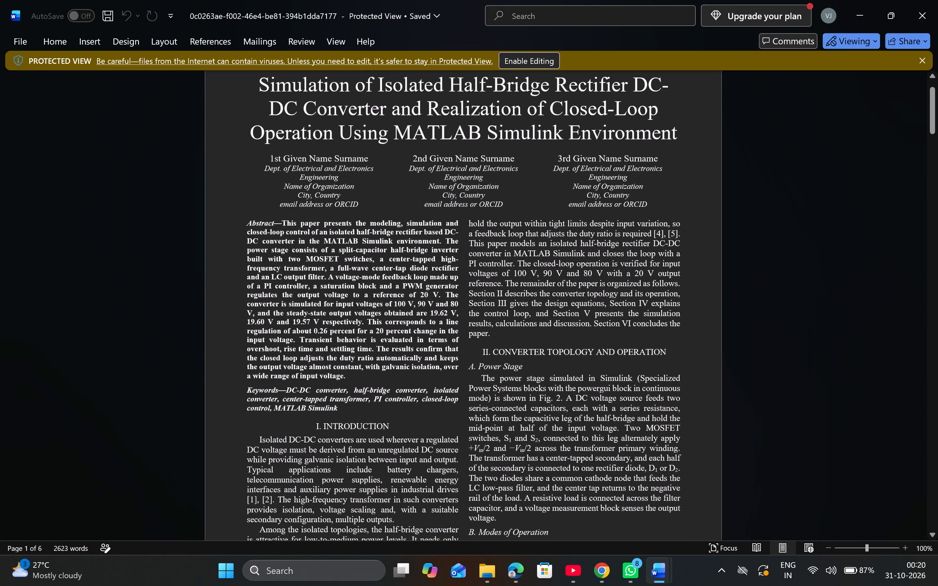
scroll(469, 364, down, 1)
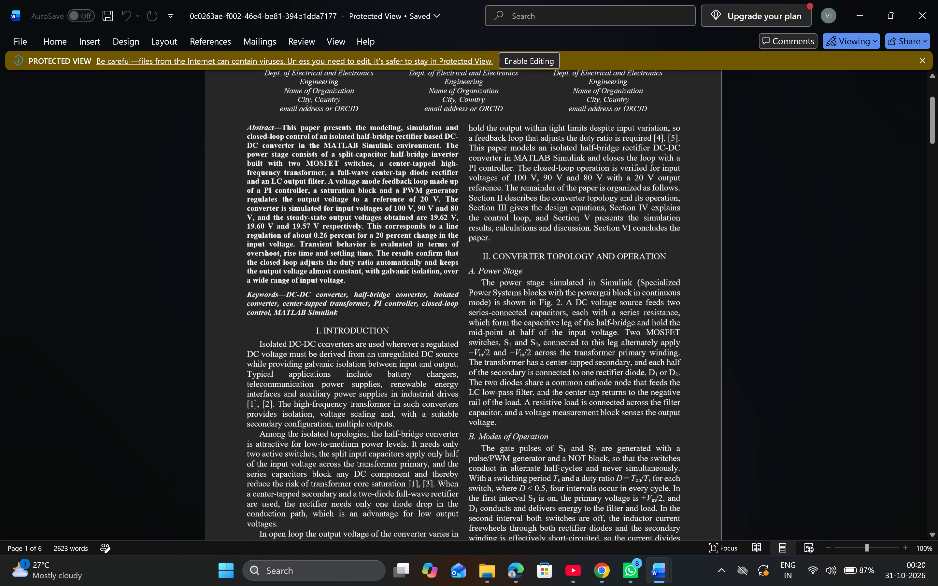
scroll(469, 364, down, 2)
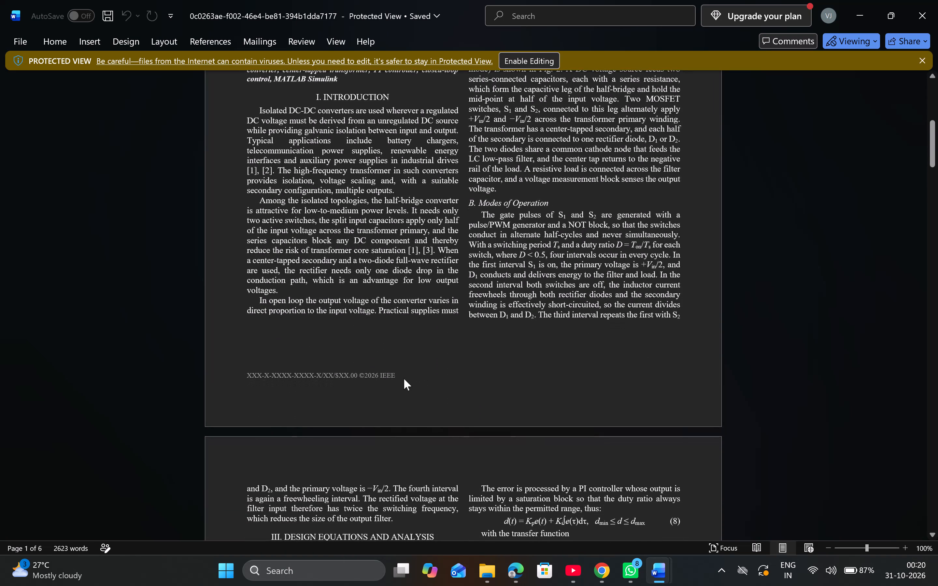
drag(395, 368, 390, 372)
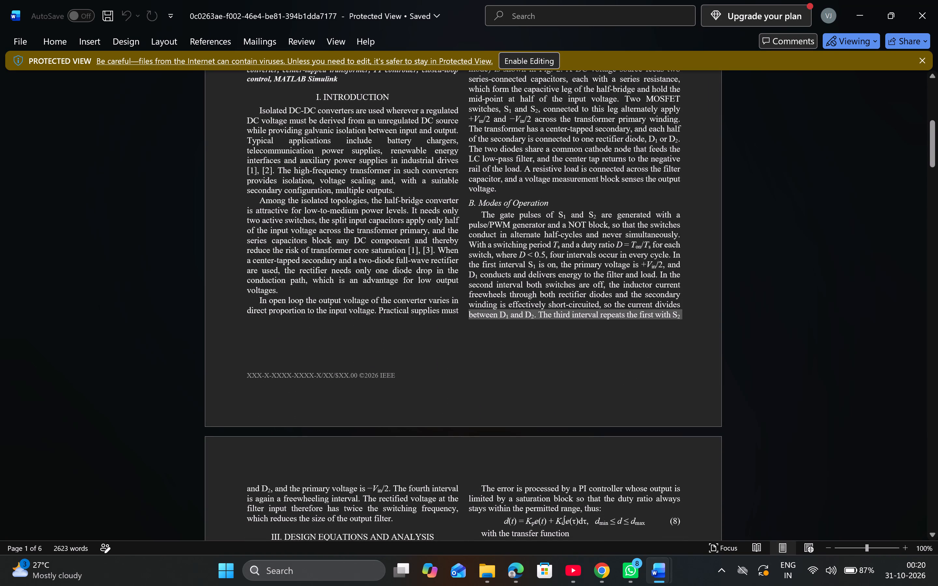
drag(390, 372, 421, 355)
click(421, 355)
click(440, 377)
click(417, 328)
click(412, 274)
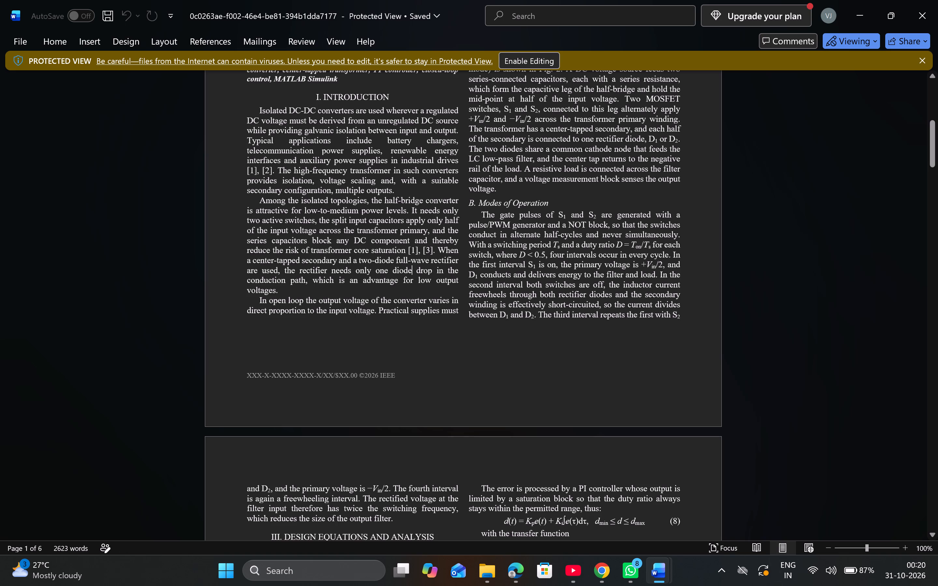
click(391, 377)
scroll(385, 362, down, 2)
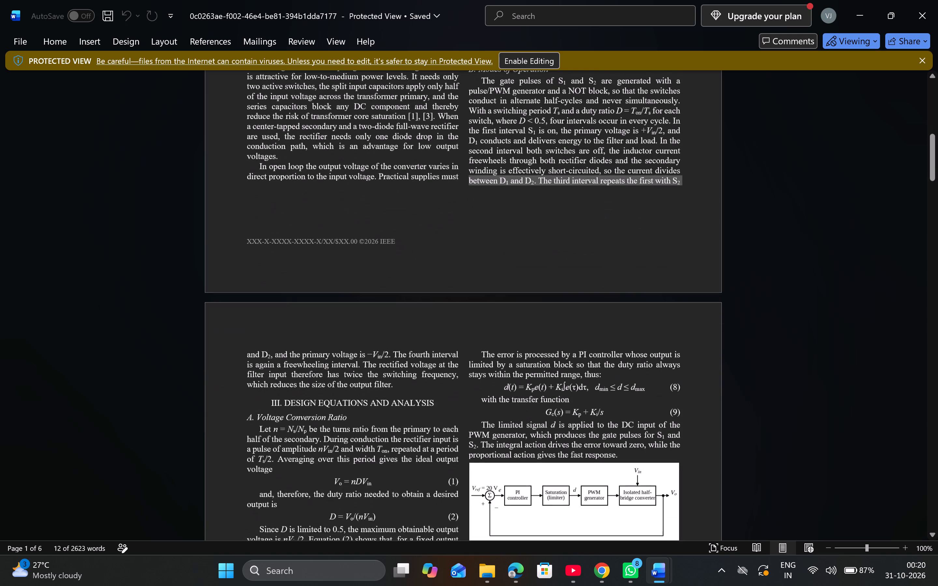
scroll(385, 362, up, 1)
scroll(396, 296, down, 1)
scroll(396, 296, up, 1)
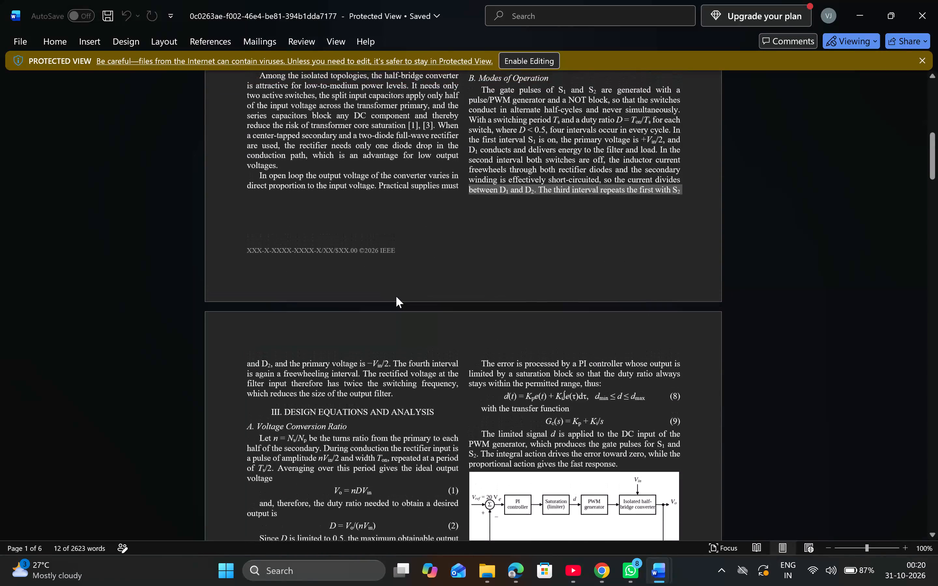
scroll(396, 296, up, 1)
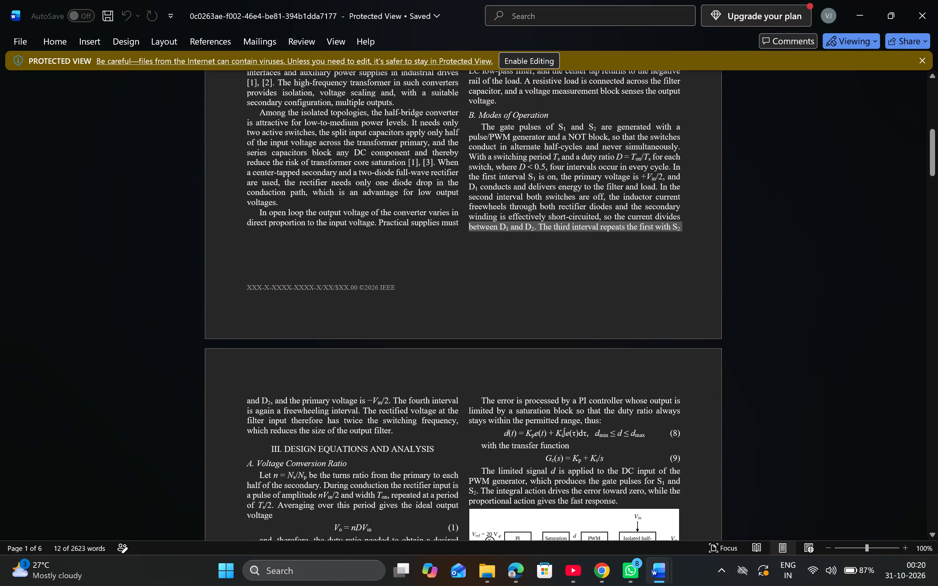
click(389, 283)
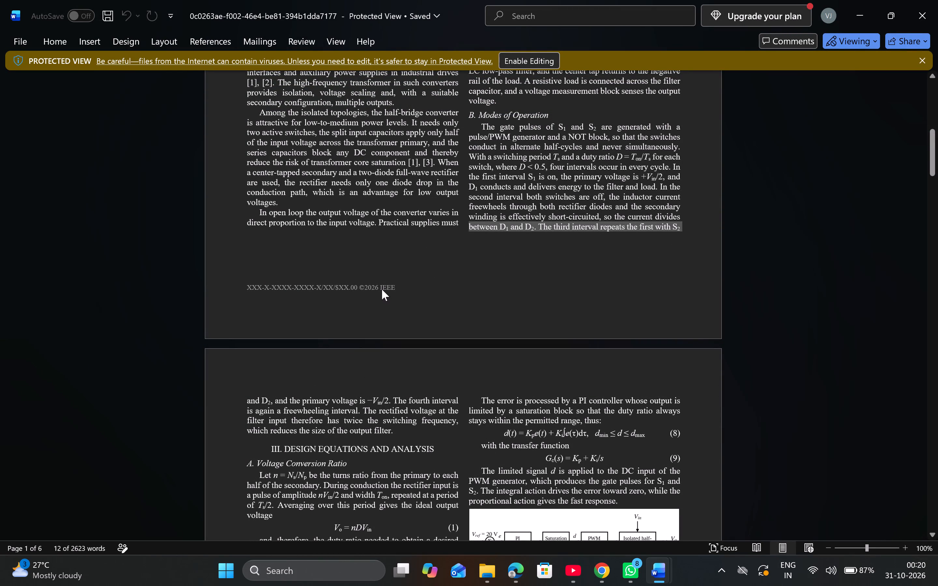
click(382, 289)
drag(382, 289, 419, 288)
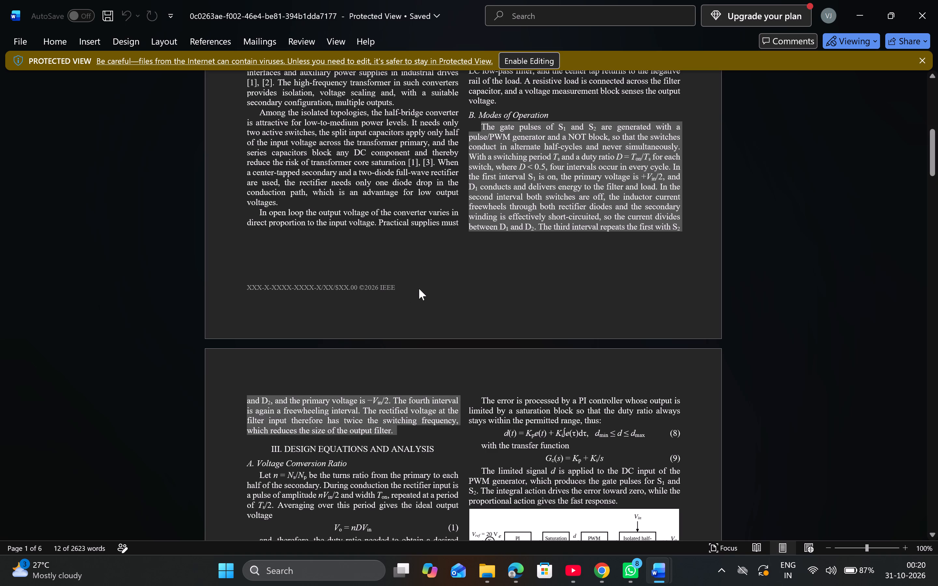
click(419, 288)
Enable editing for the protected paper.
double_click(522, 63)
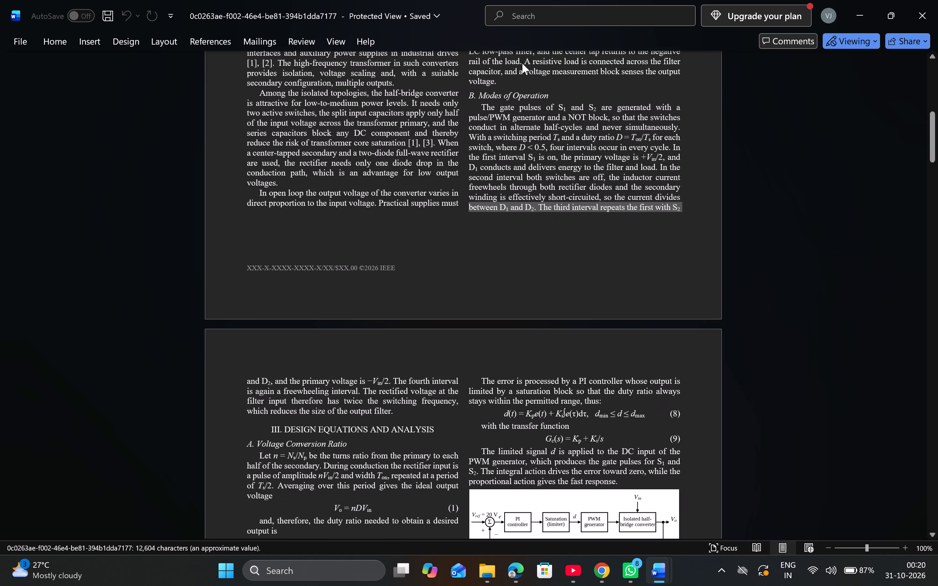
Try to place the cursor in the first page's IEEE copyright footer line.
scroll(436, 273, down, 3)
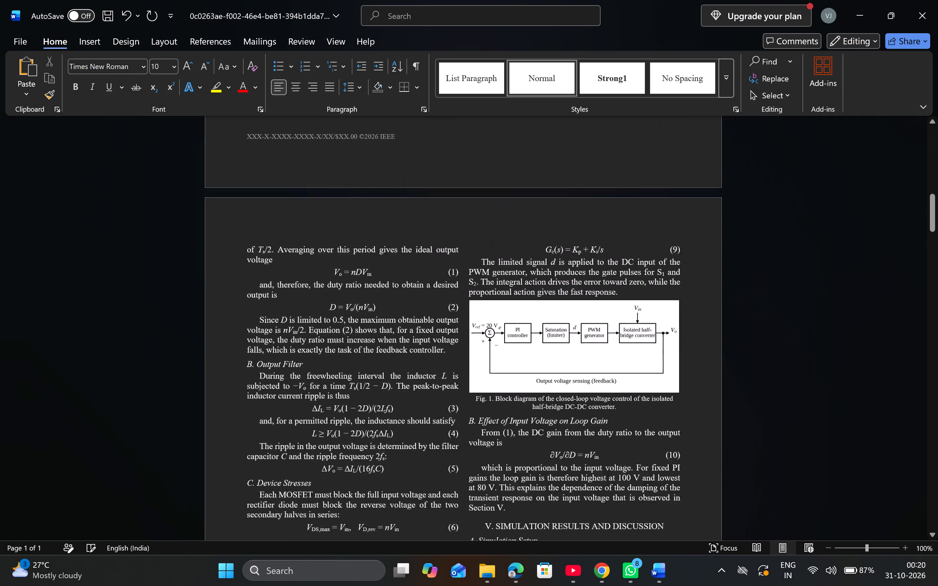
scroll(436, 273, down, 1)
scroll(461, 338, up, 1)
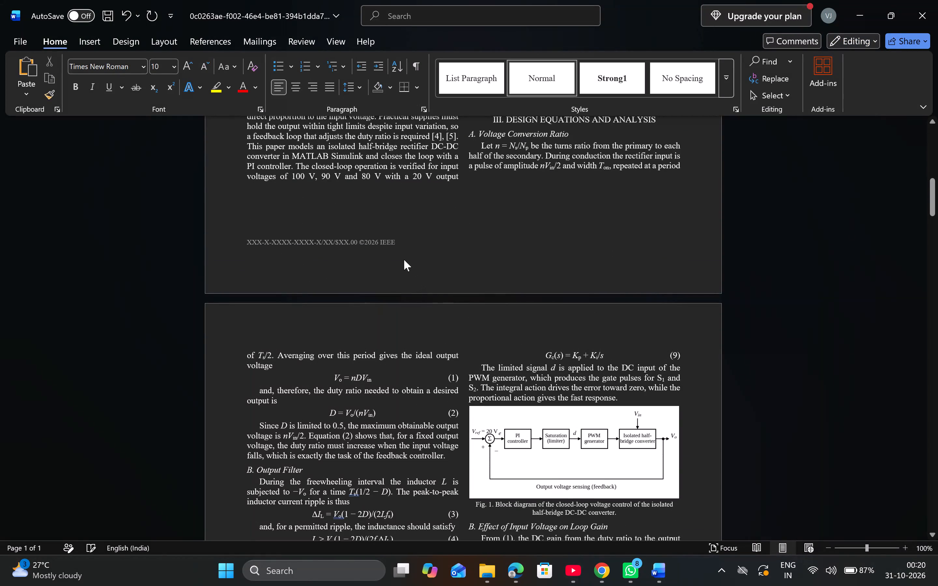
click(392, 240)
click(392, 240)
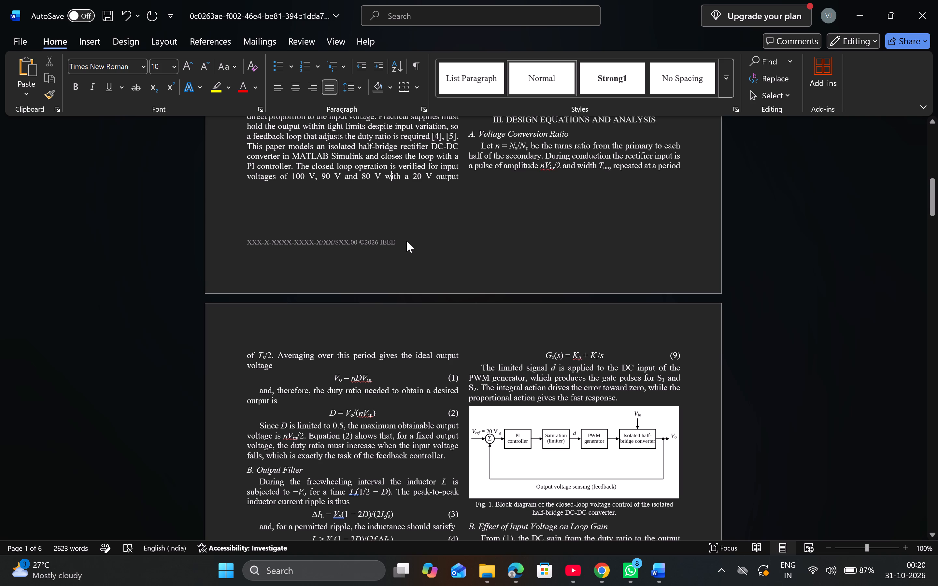
Look through the paper's figures, tables, conclusion and references, ending back at the title and author block.
scroll(406, 241, down, 12)
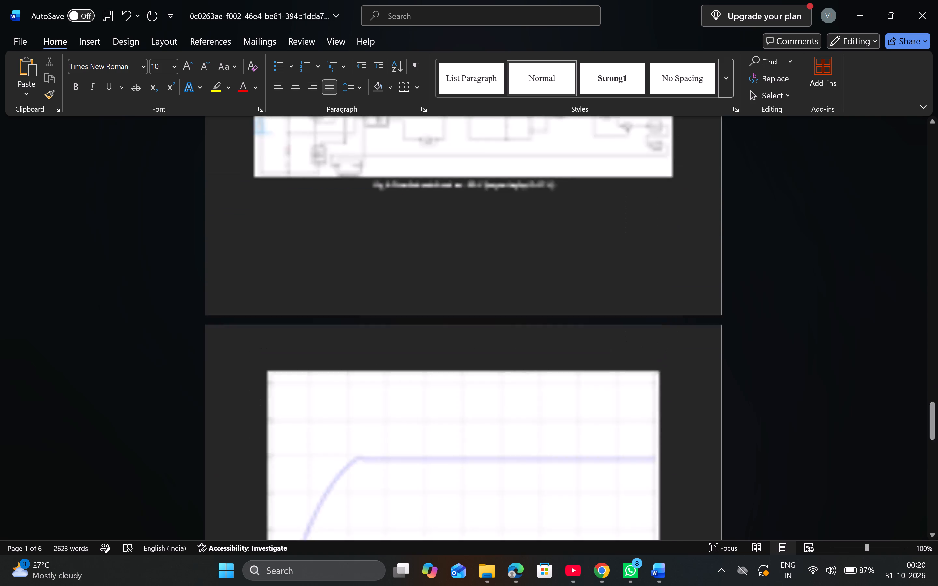
scroll(406, 241, down, 6)
scroll(406, 241, up, 3)
scroll(406, 241, down, 2)
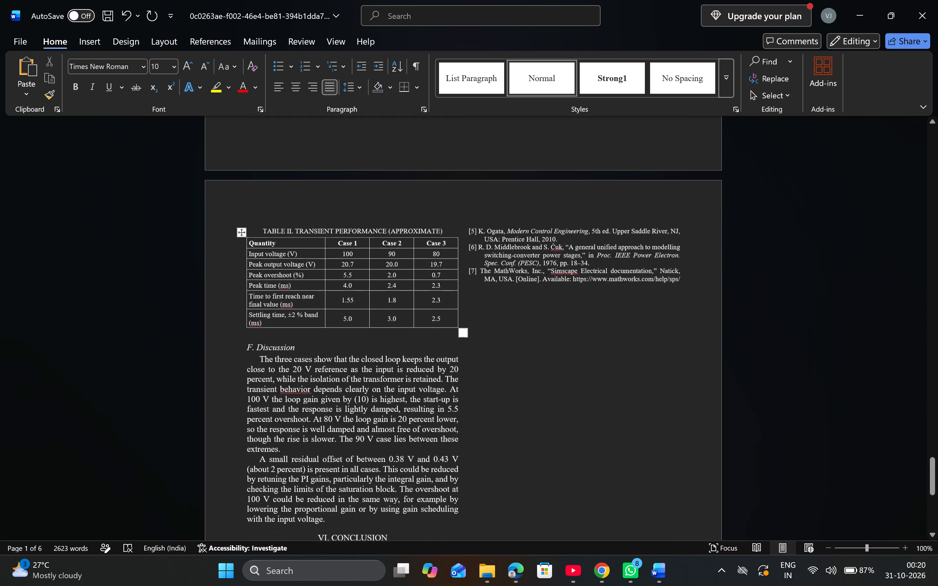
scroll(406, 241, down, 5)
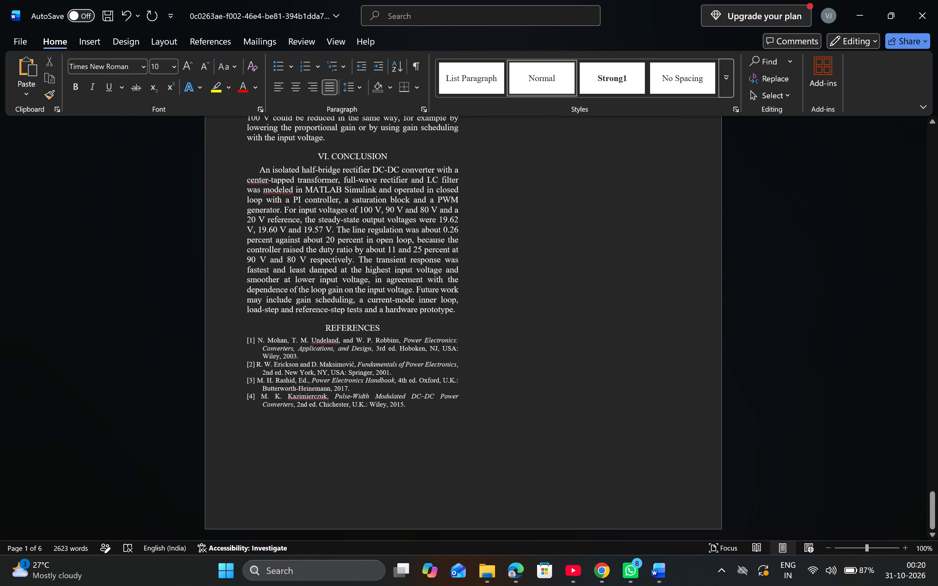
scroll(406, 241, up, 6)
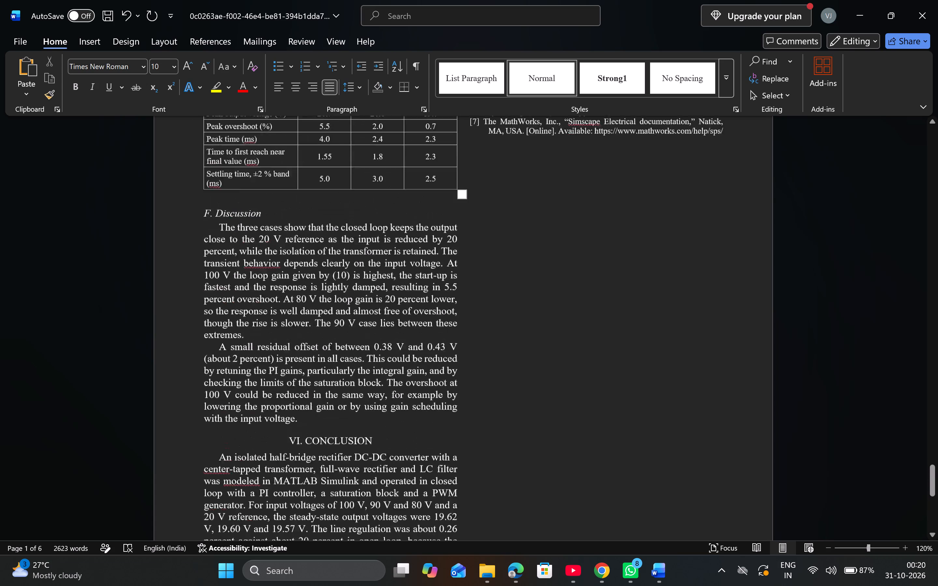
scroll(406, 241, up, 6)
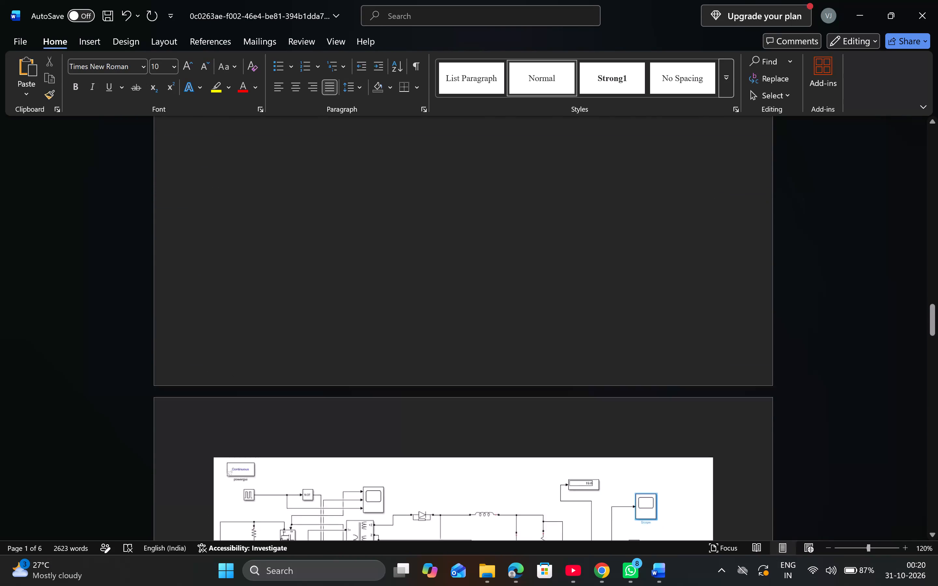
scroll(406, 241, up, 6)
scroll(406, 241, up, 19)
scroll(406, 241, up, 9)
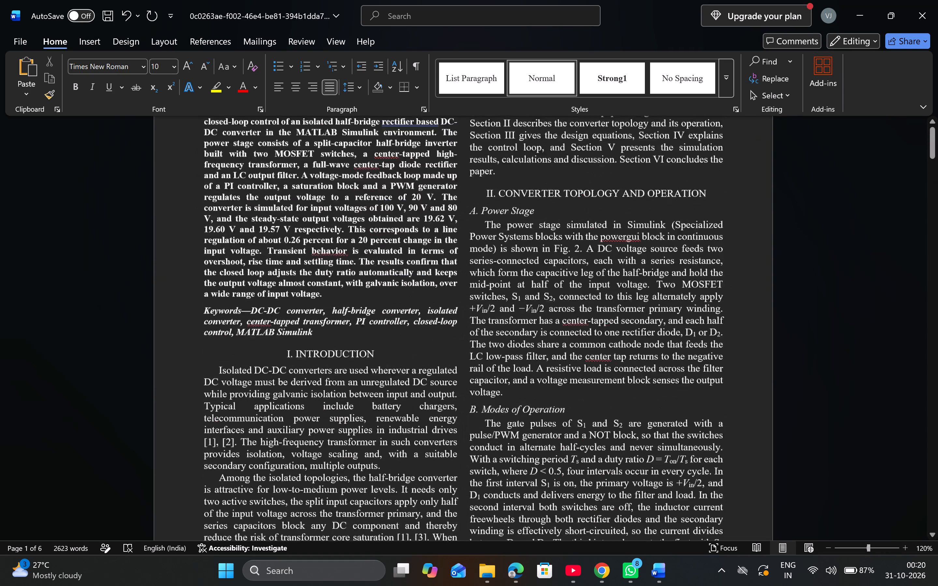
scroll(406, 241, up, 20)
scroll(406, 241, up, 20)
scroll(406, 241, up, 20)
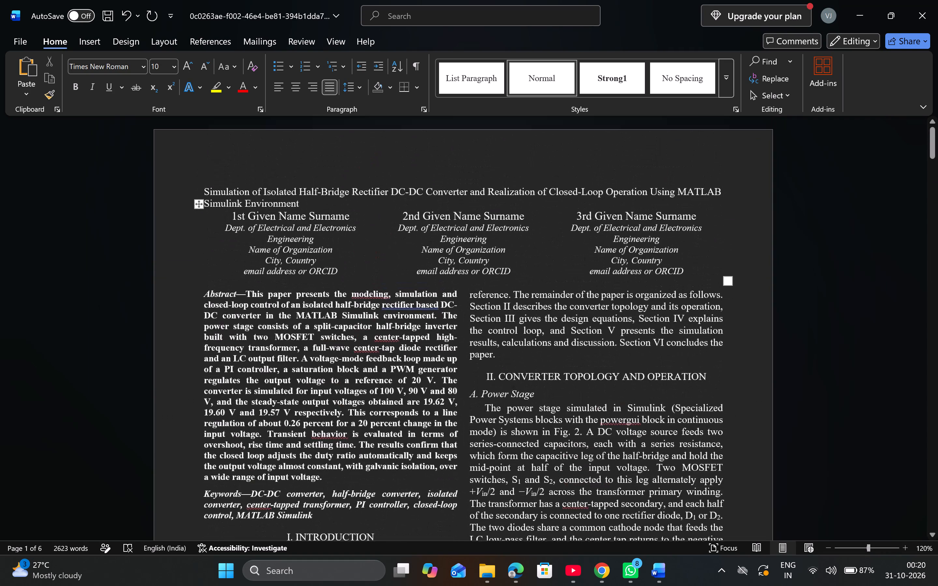
Replace the "1st Given Name Surname" placeholder with the first author's name.
click(350, 217)
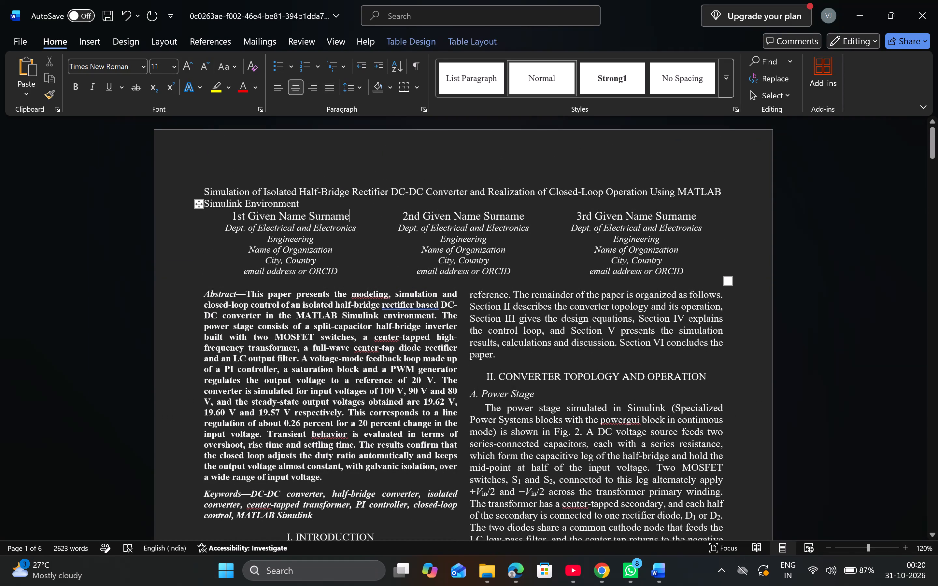
key(BackSpace)
key(BackSpace)
key(BackSpace)
key(BackSpace)
key(BackSpace)
key(BackSpace)
key(BackSpace)
key(BackSpace)
key(BackSpace)
key(BackSpace)
key(BackSpace)
key(BackSpace)
key(BackSpace)
key(BackSpace)
key(BackSpace)
key(BackSpace)
key(BackSpace)
key(BackSpace)
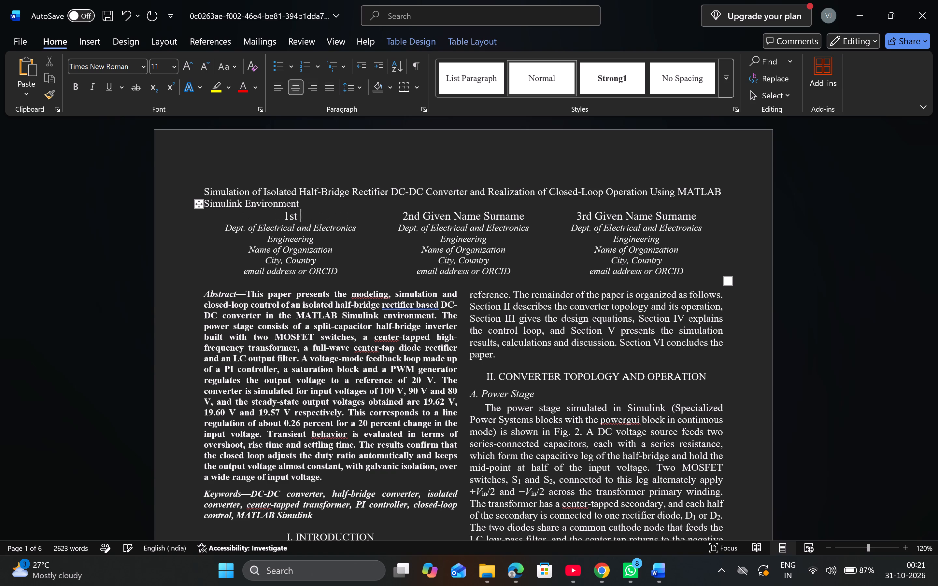
key(BackSpace)
key(BackSpace)
key(BackSpace)
key(BackSpace)
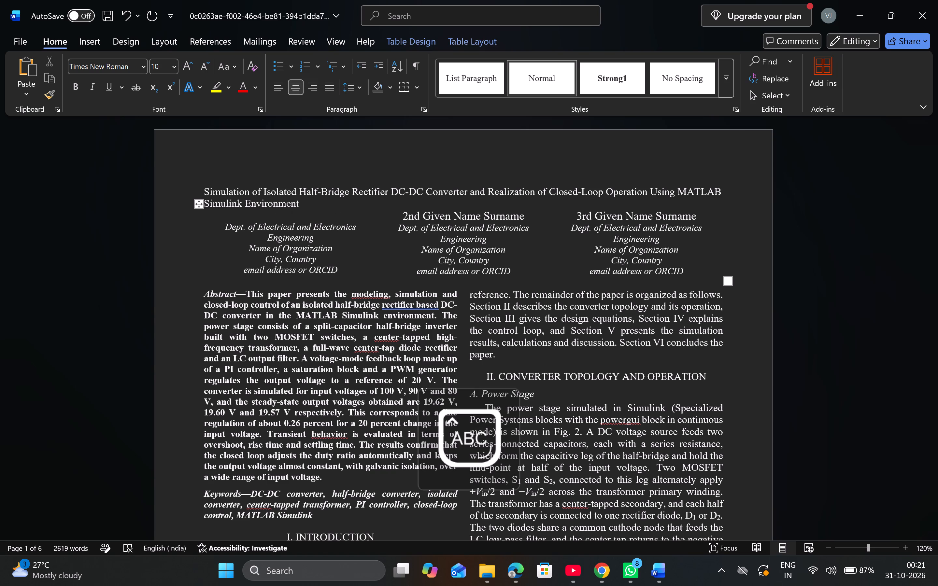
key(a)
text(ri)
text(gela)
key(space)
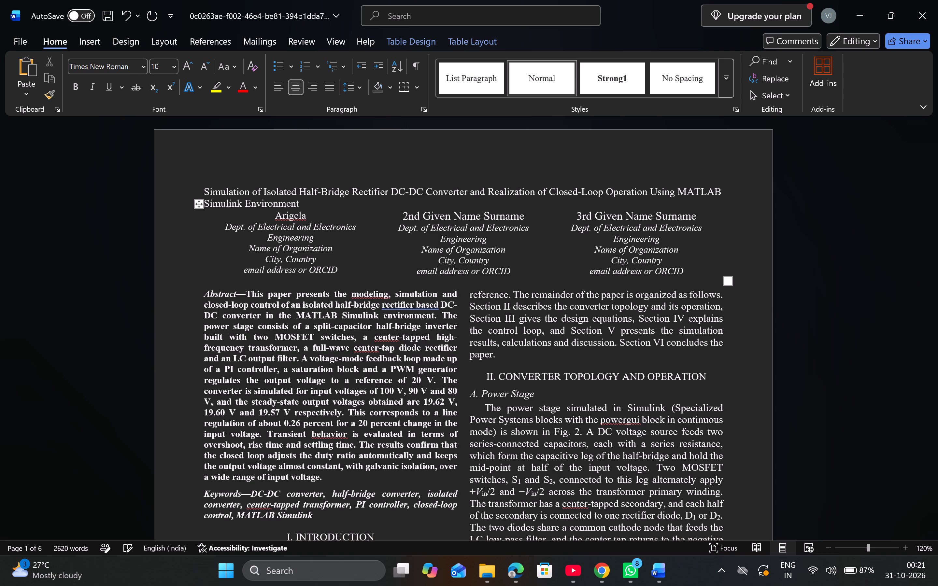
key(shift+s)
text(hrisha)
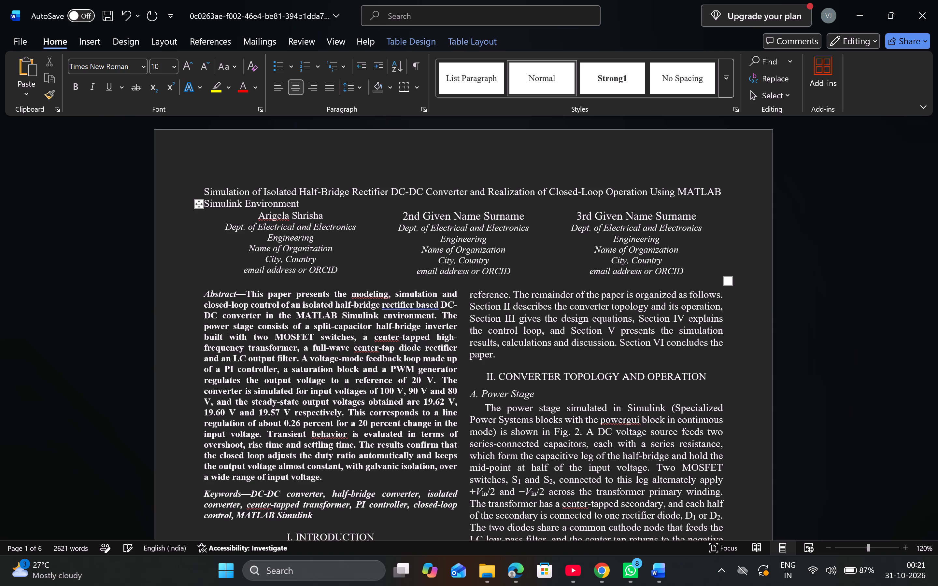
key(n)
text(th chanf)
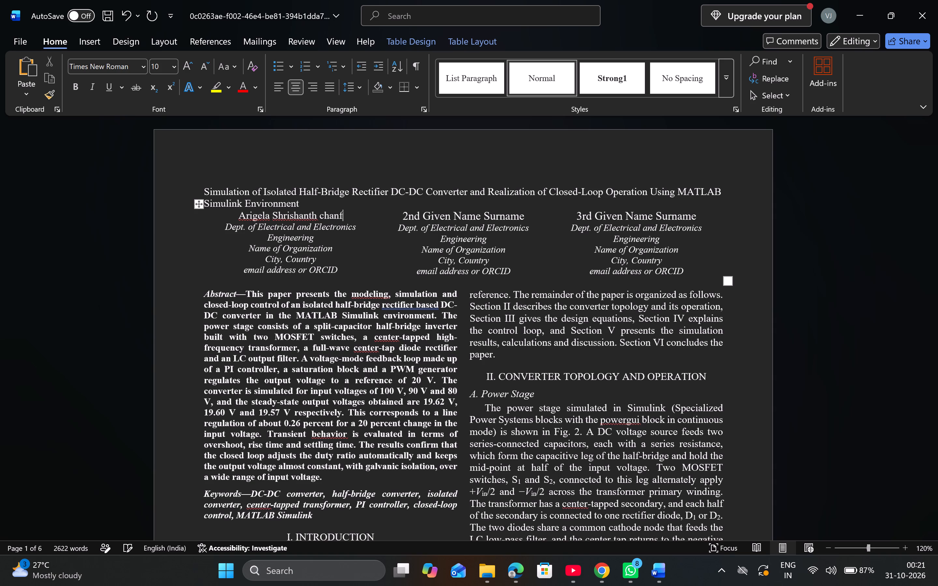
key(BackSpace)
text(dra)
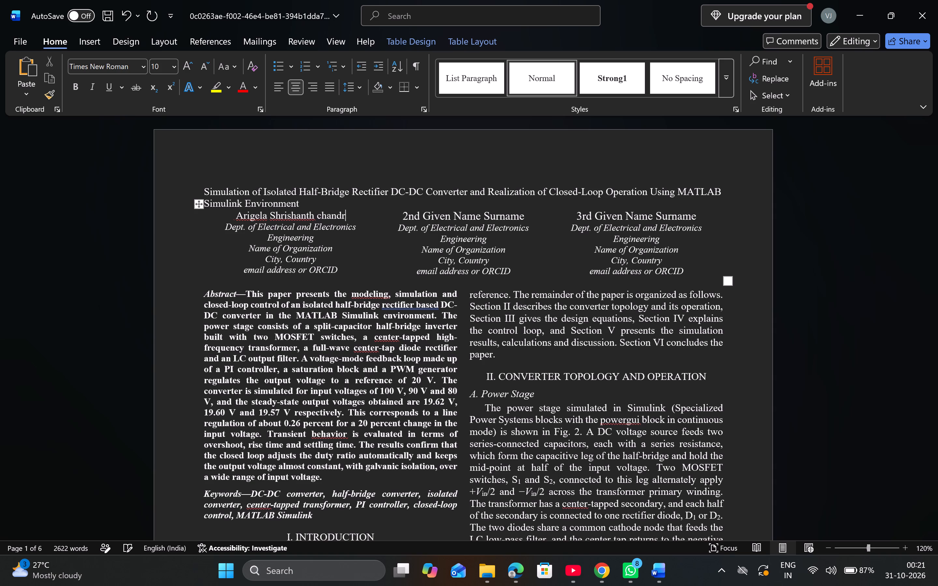
Delete the "Name of Organization" placeholder from the first author's affiliation.
click(338, 248)
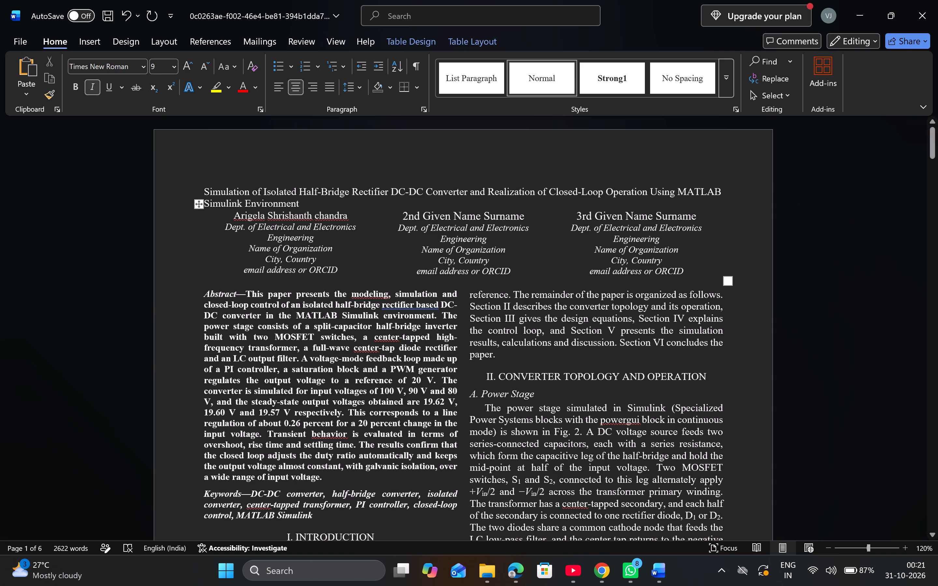
key(BackSpace)
key(BackSpace)
key(BackSpace)
key(BackSpace)
key(BackSpace)
key(BackSpace)
key(BackSpace)
key(BackSpace)
key(BackSpace)
key(BackSpace)
key(BackSpace)
key(BackSpace)
key(BackSpace)
key(BackSpace)
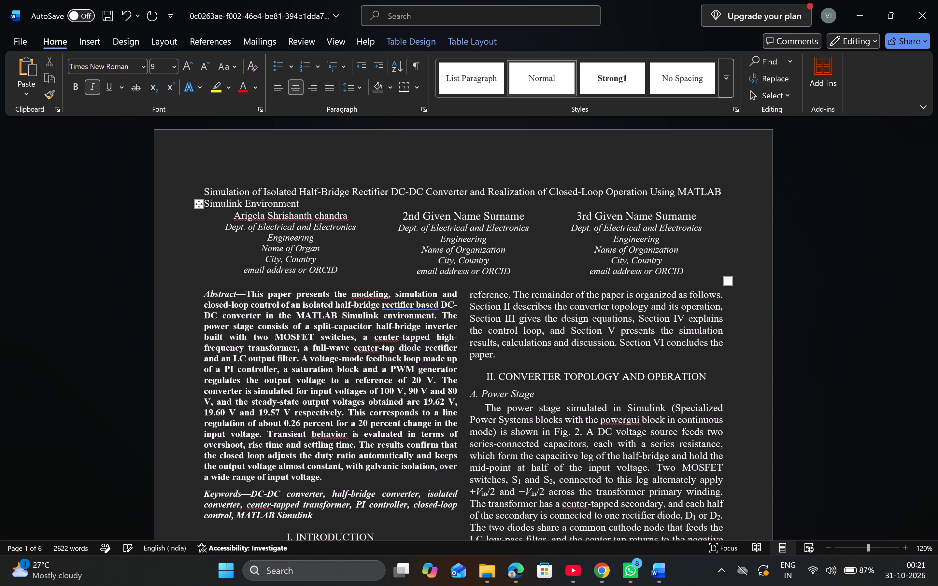
key(BackSpace)
key(BackSpace)
key(BackSpace)
key(BackSpace)
key(BackSpace)
key(BackSpace)
key(BackSpace)
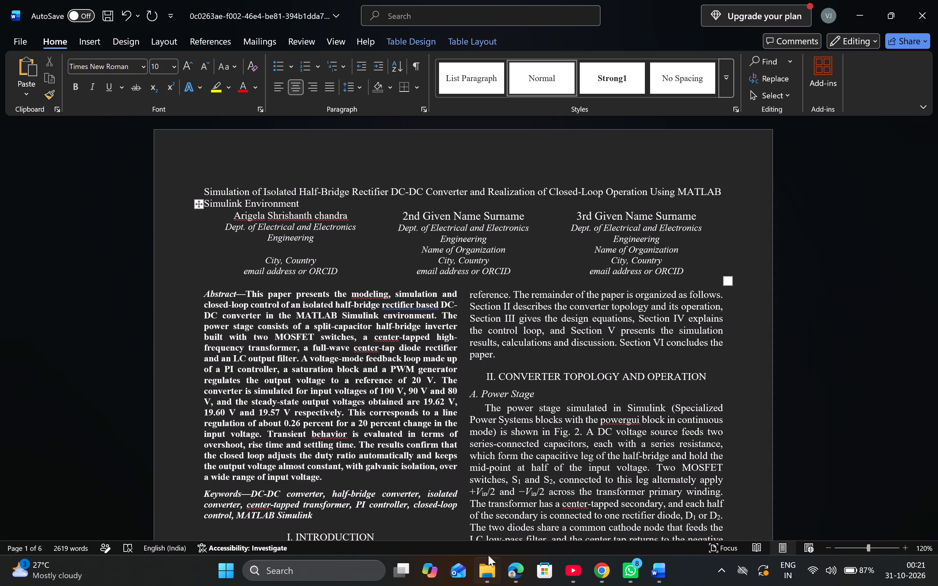
Switch to Microsoft Edge and search the web for "vnrvjiet" in a new tab.
click(507, 585)
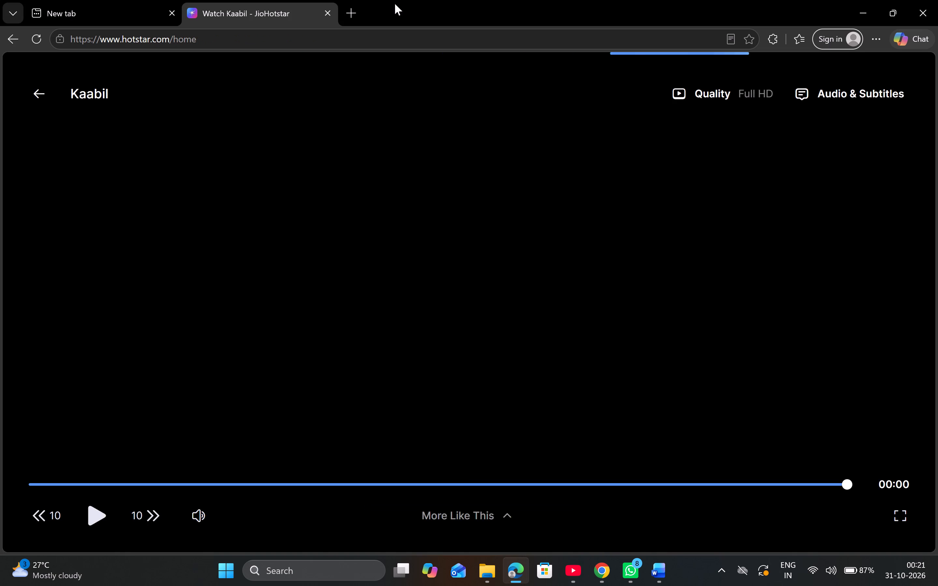
click(353, 15)
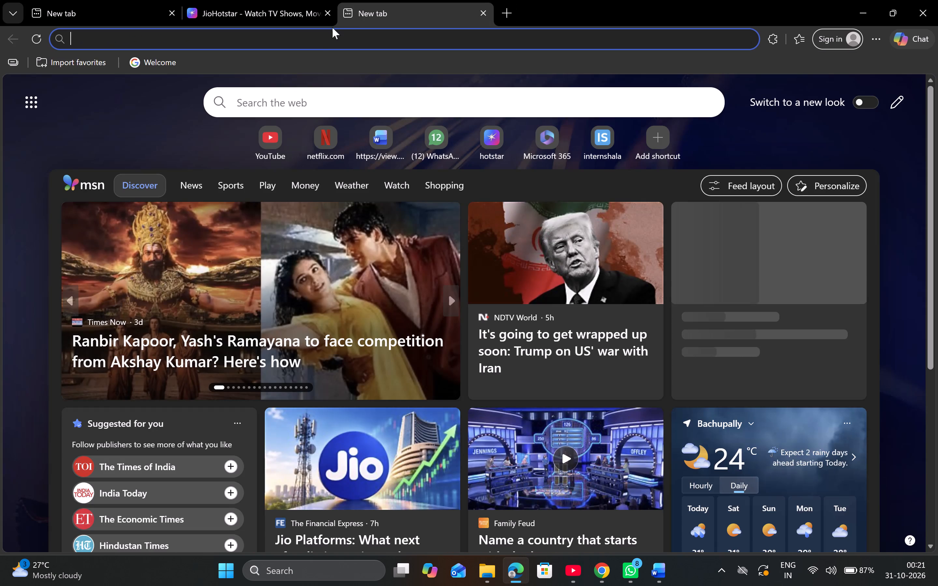
click(282, 101)
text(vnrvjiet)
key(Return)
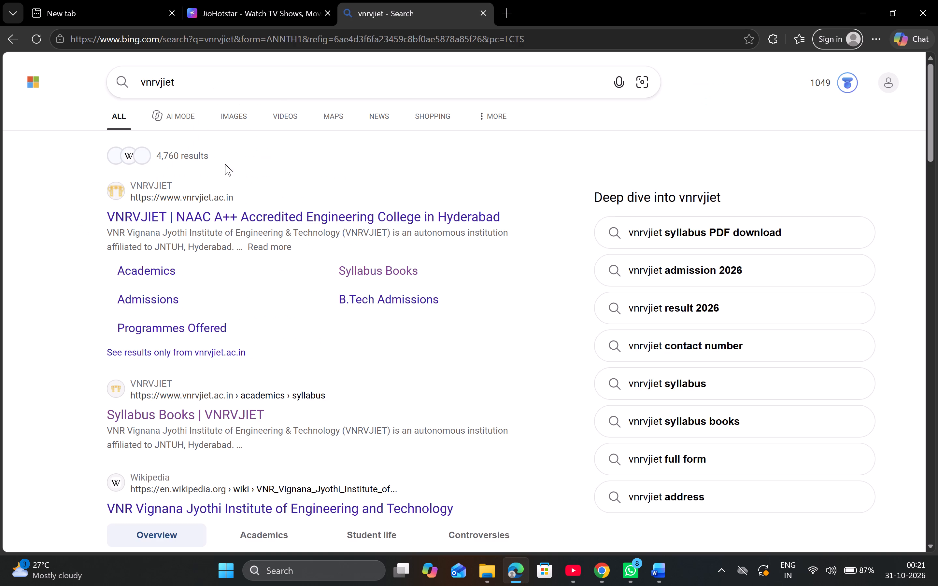
Look through the "vnrvjiet" search results for the college's full name.
scroll(257, 372, down, 2)
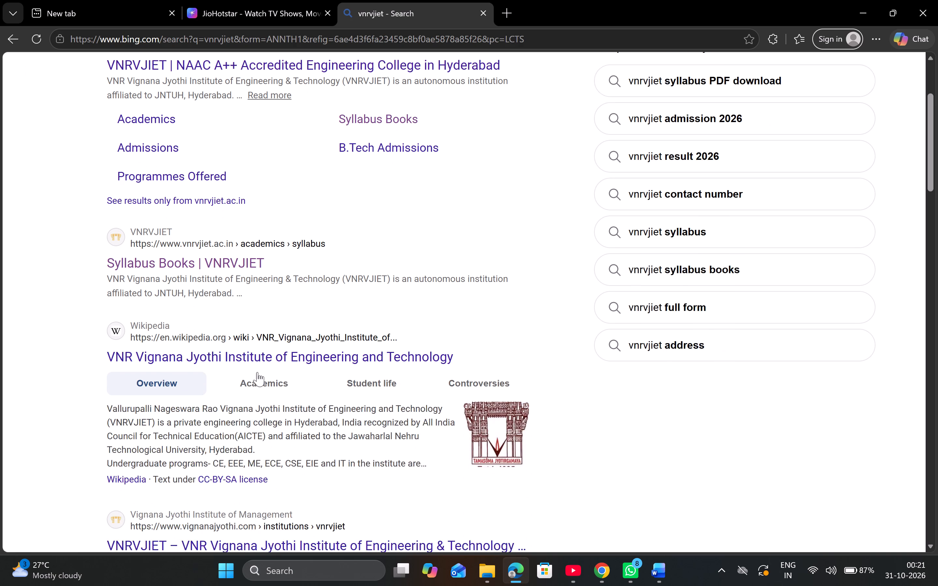
scroll(257, 372, down, 6)
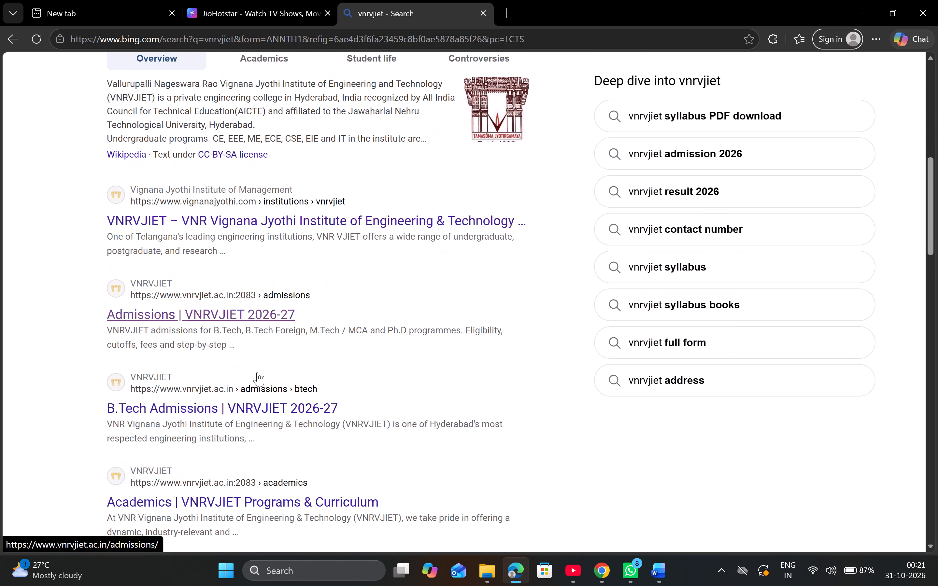
scroll(257, 372, down, 4)
scroll(257, 372, up, 10)
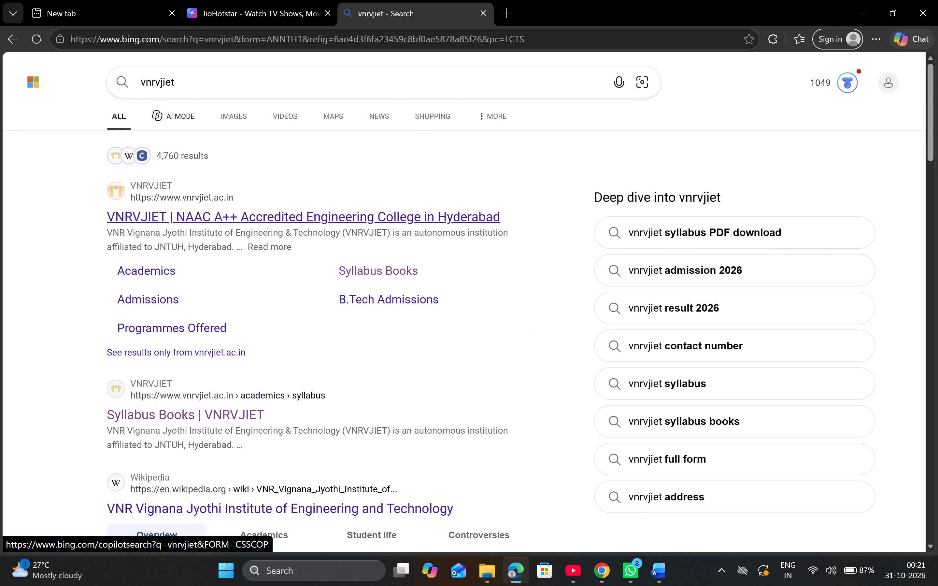
Search the web for "vnrvjiet namme" and read the expanded description of the college.
click(208, 75)
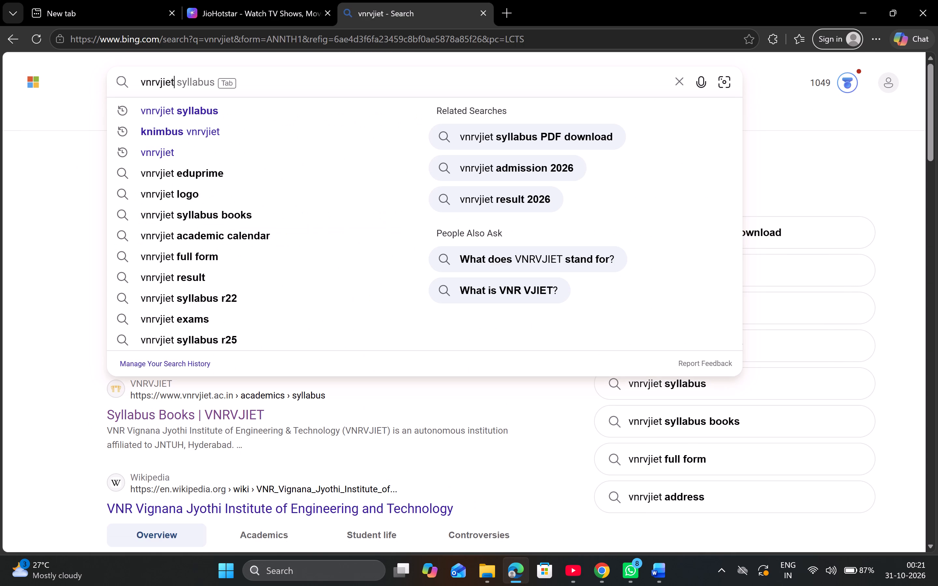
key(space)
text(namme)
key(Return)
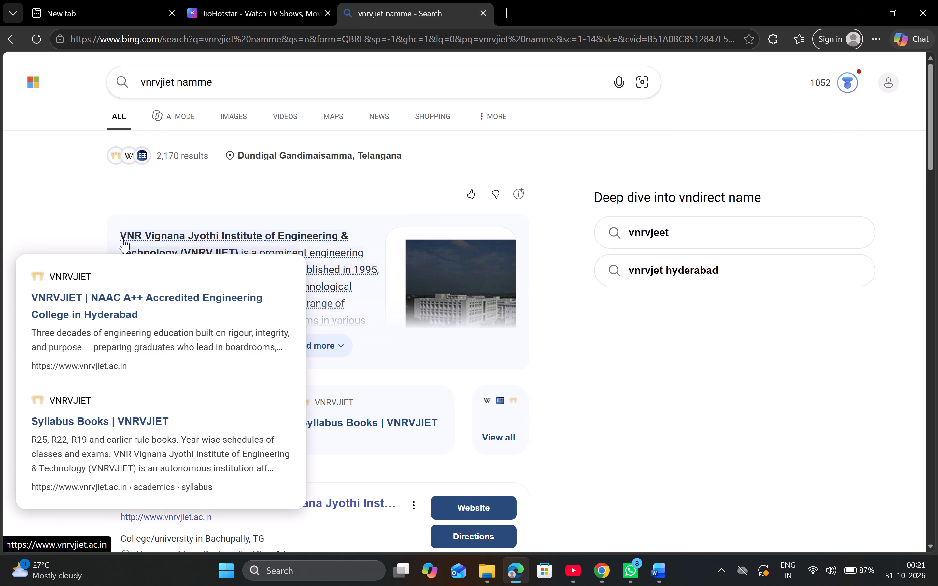
scroll(179, 221, down, 1)
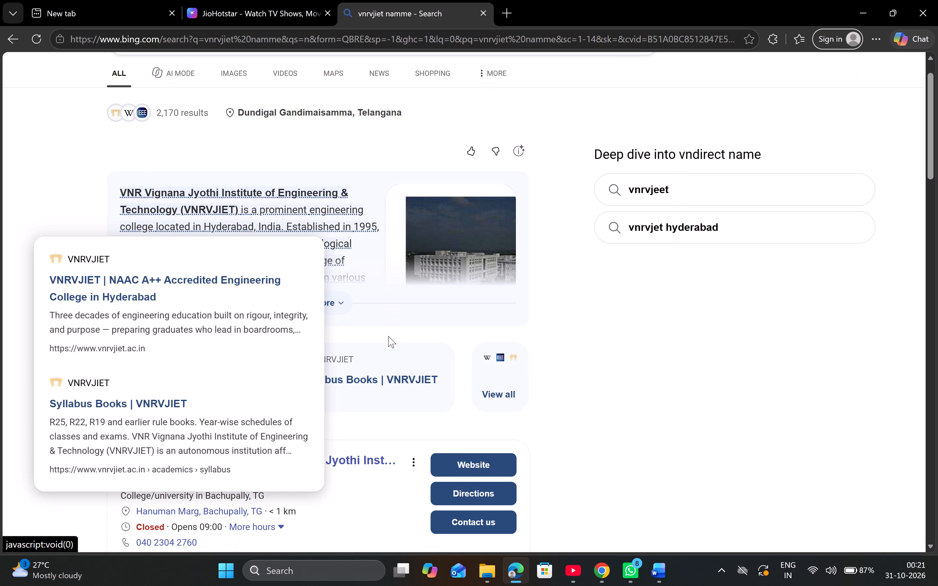
click(313, 297)
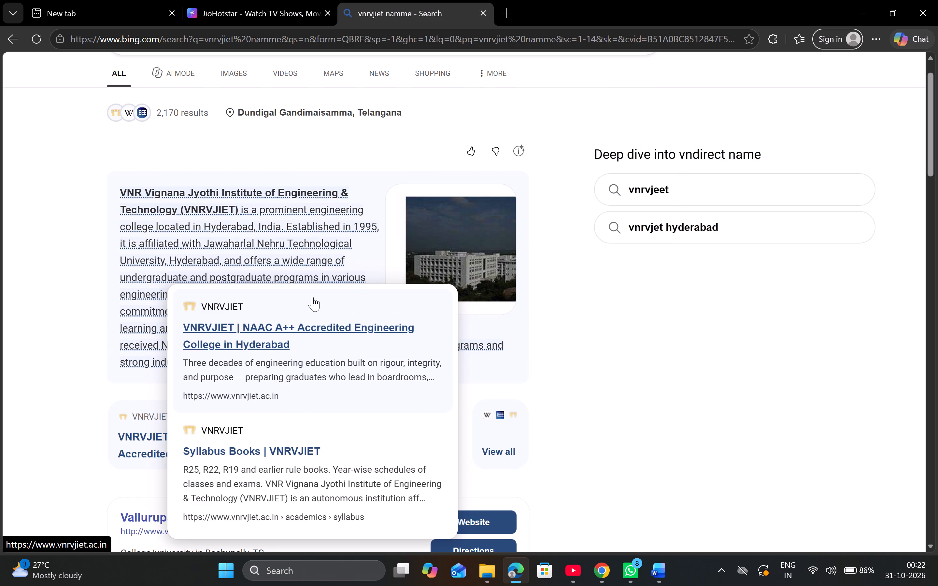
scroll(260, 90, up, 2)
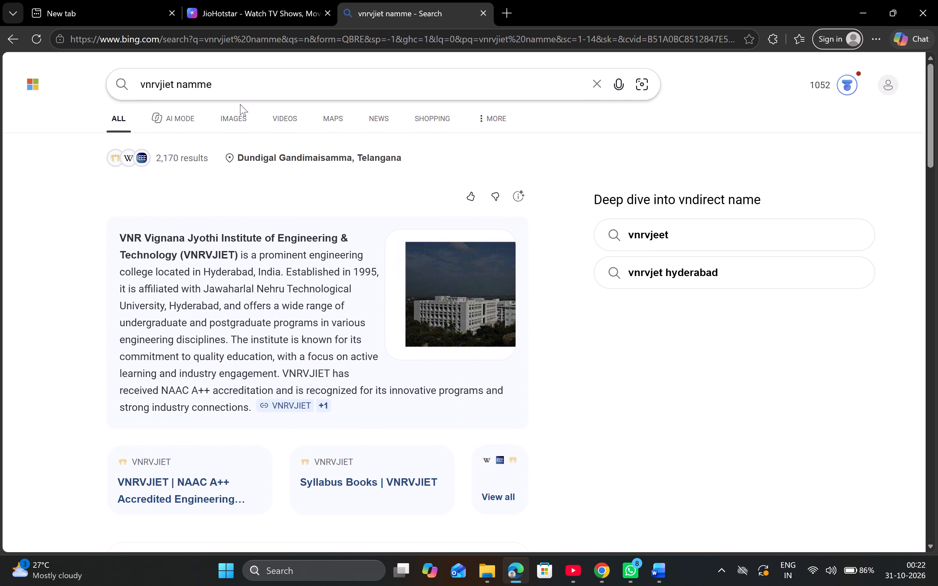
Refine the web search to "vnrvjiet full namme".
click(174, 81)
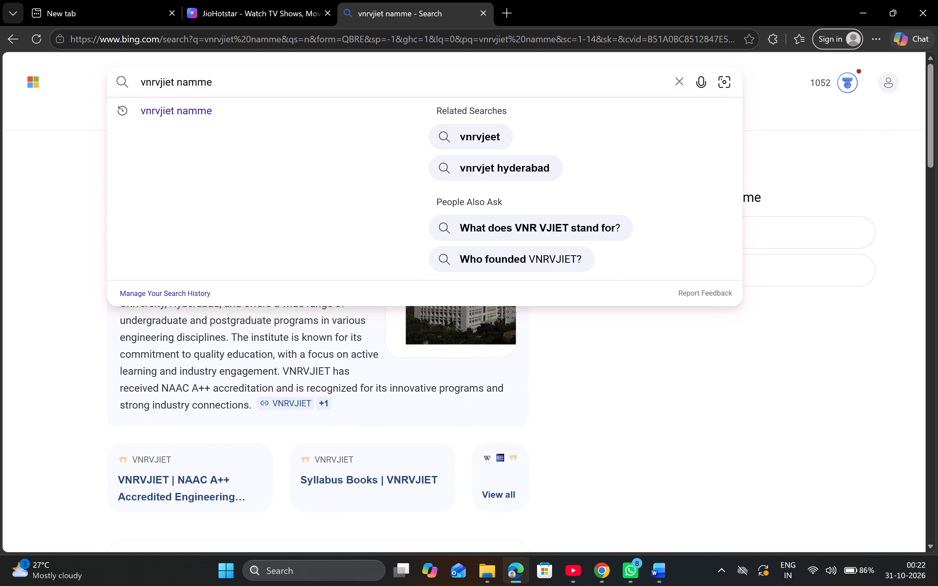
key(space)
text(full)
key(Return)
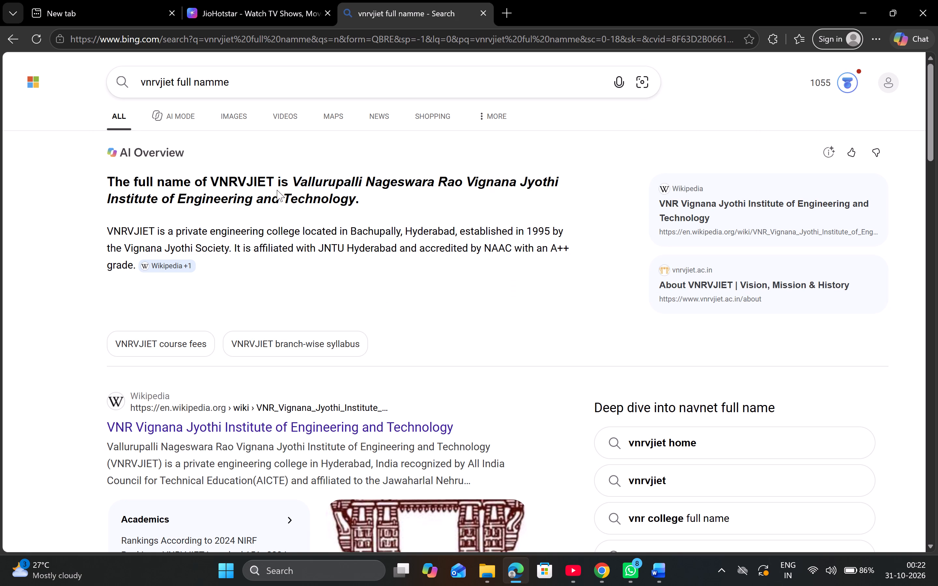
Copy "Vallurupalli Nageswara Rao Vignana Jyothi Institute of Engineering and Technology" from the overview into the first author's empty organization line in the Word paper.
click(293, 185)
drag(293, 185, 348, 209)
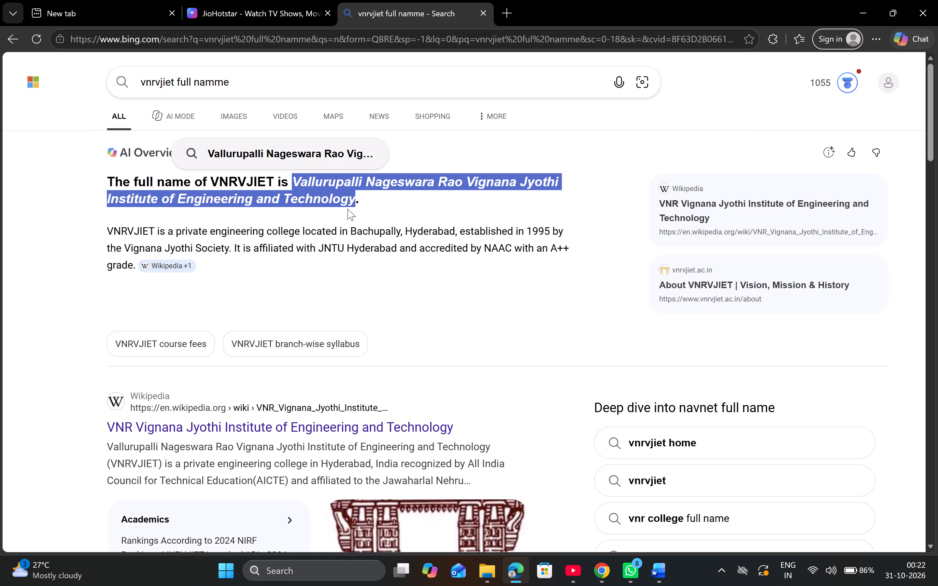
key(ctrl+c)
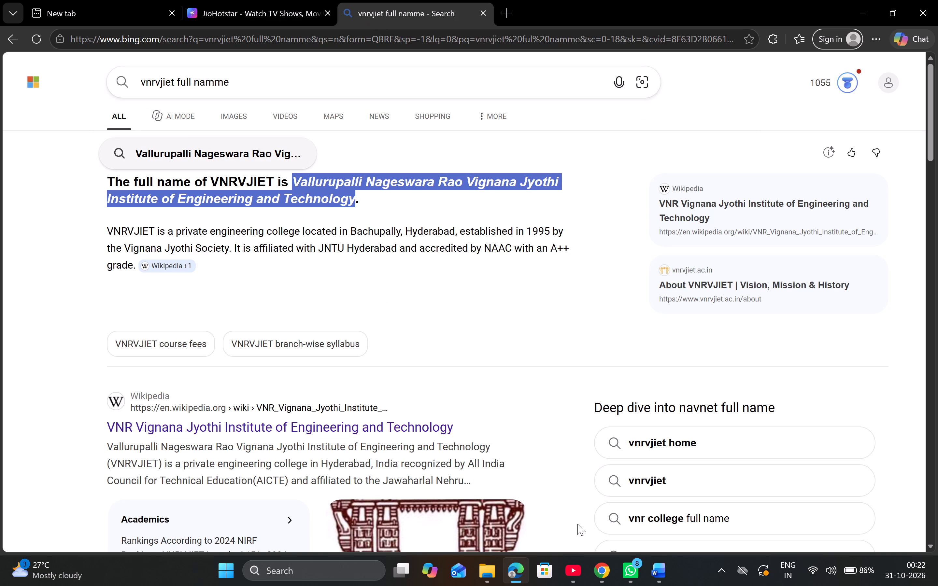
click(654, 567)
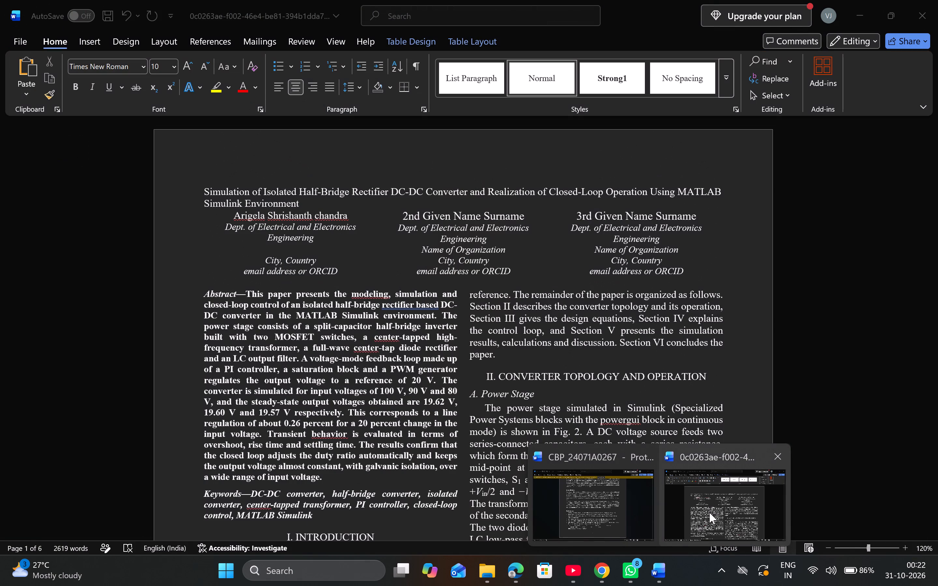
click(709, 512)
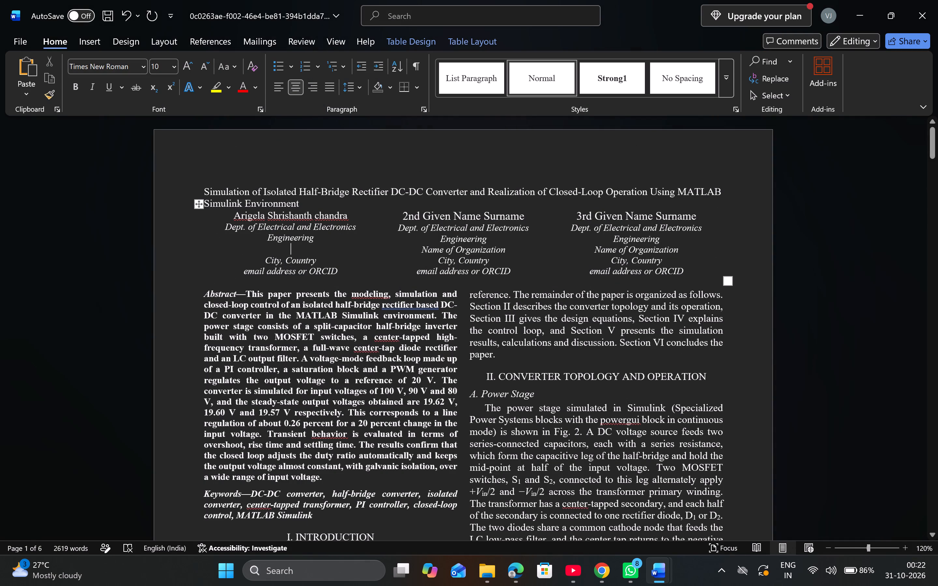
key(ctrl+v)
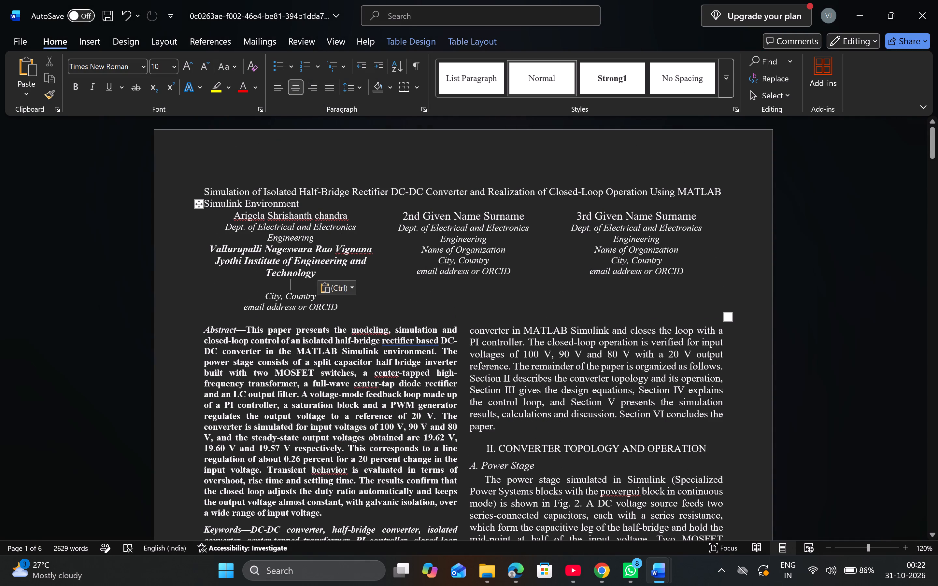
Remove the blank lines between the pasted institute name and the first author's "City, Country" line.
click(327, 272)
key(Return)
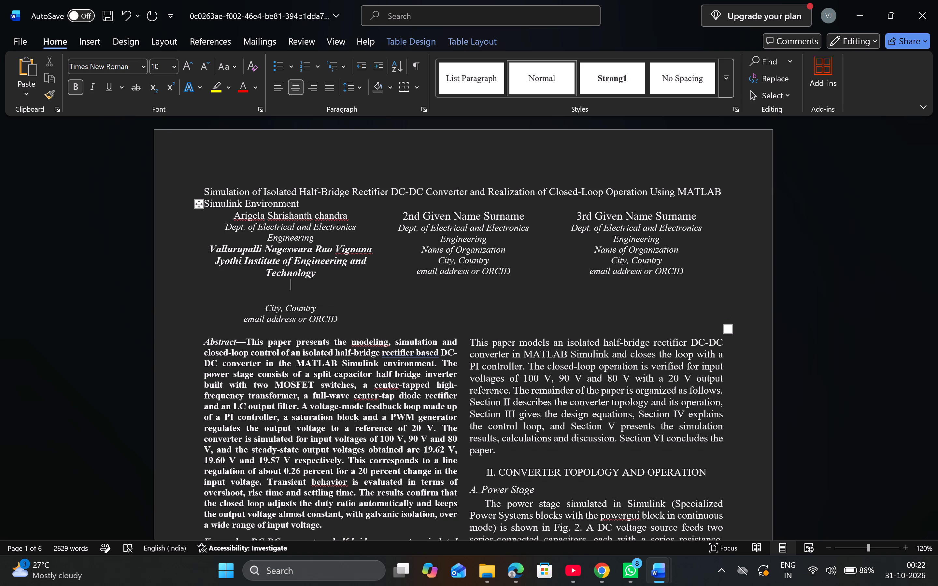
key(Up)
key(Down)
key(Down)
key(BackSpace)
key(BackSpace)
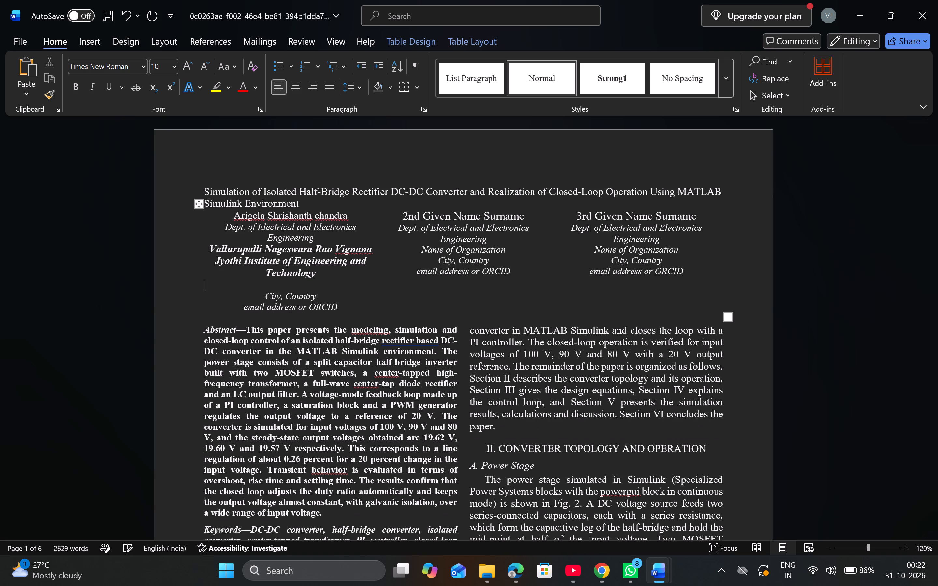
key(BackSpace)
key(Down)
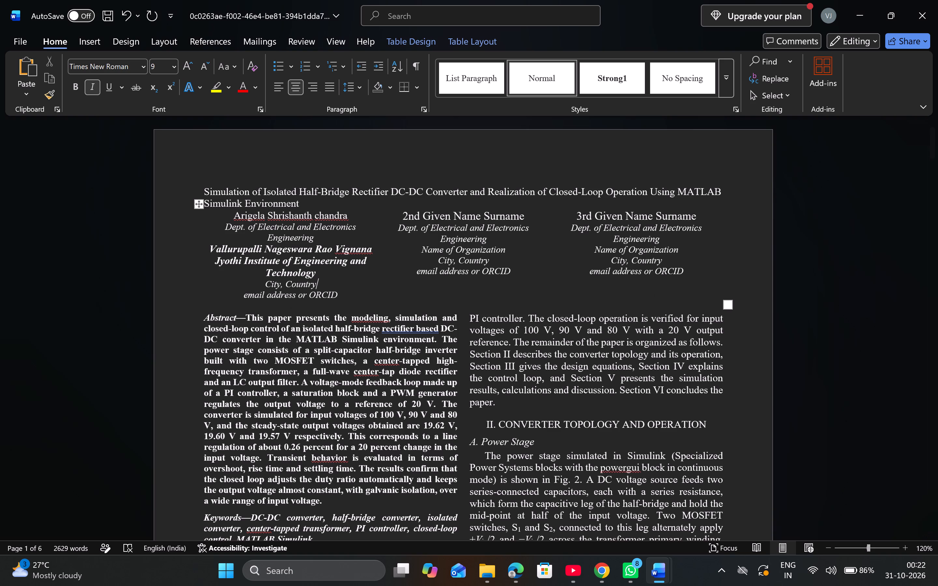
Replace the first author's "City, Country" placeholder with "Bachupally,Hyderabad".
key(BackSpace)
key(BackSpace)
key(BackSpace)
key(BackSpace)
key(BackSpace)
key(BackSpace)
key(BackSpace)
key(BackSpace)
key(BackSpace)
key(BackSpace)
key(BackSpace)
key(BackSpace)
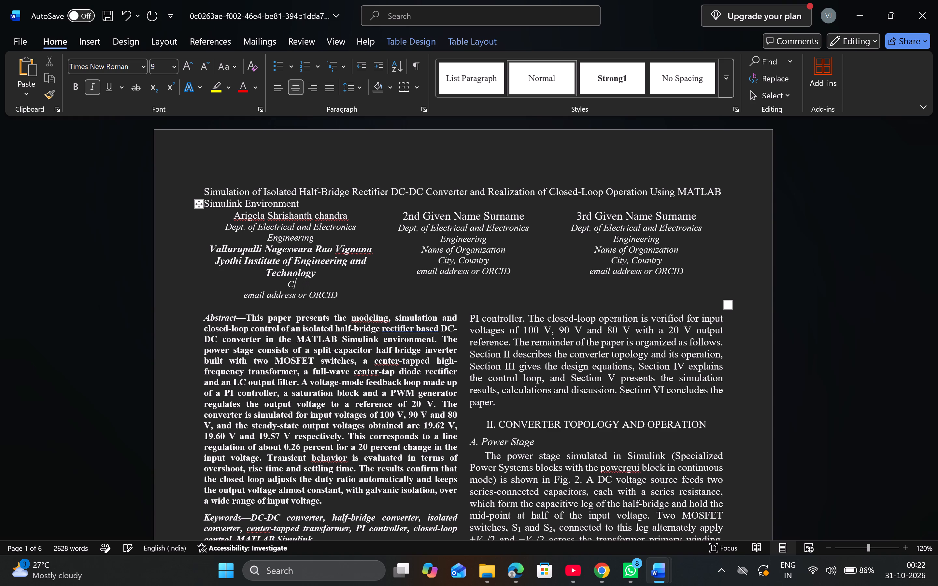
key(BackSpace)
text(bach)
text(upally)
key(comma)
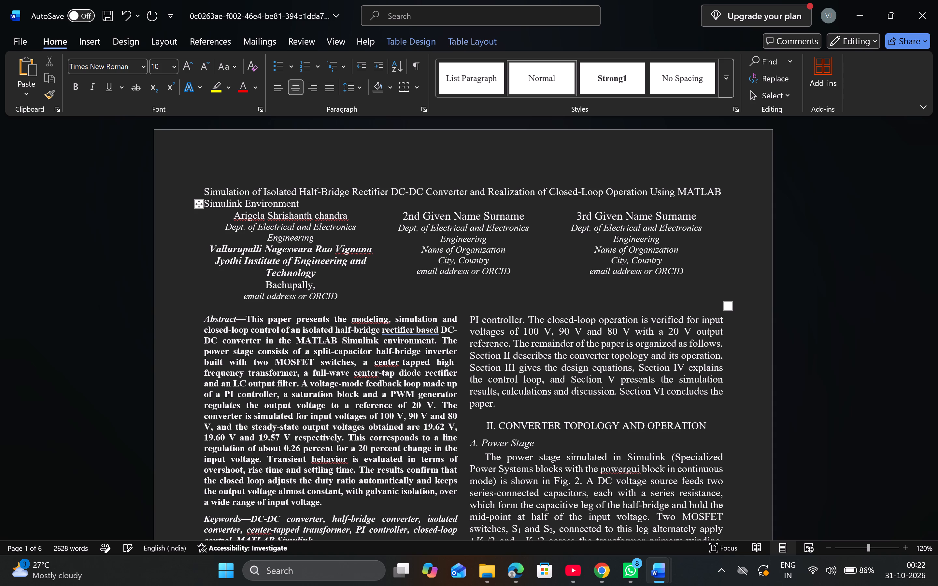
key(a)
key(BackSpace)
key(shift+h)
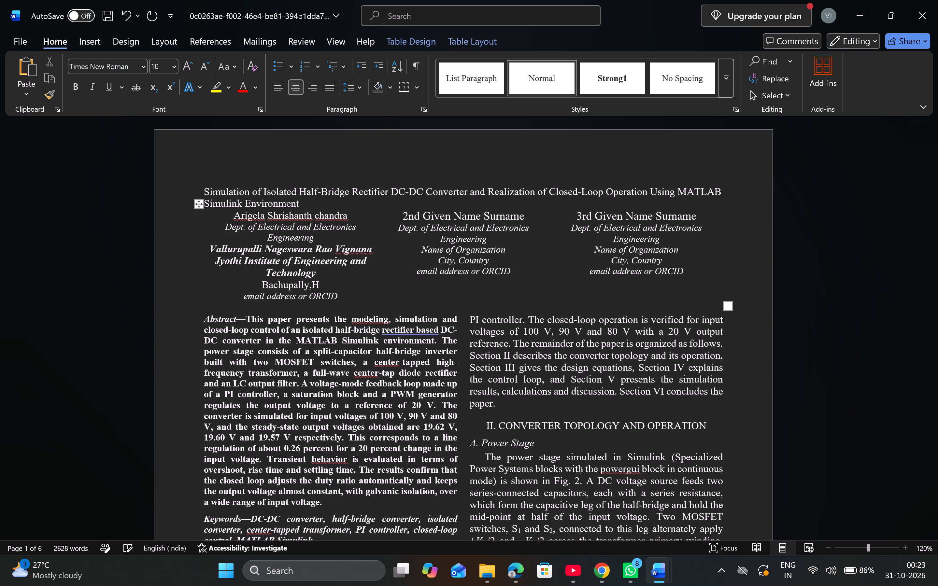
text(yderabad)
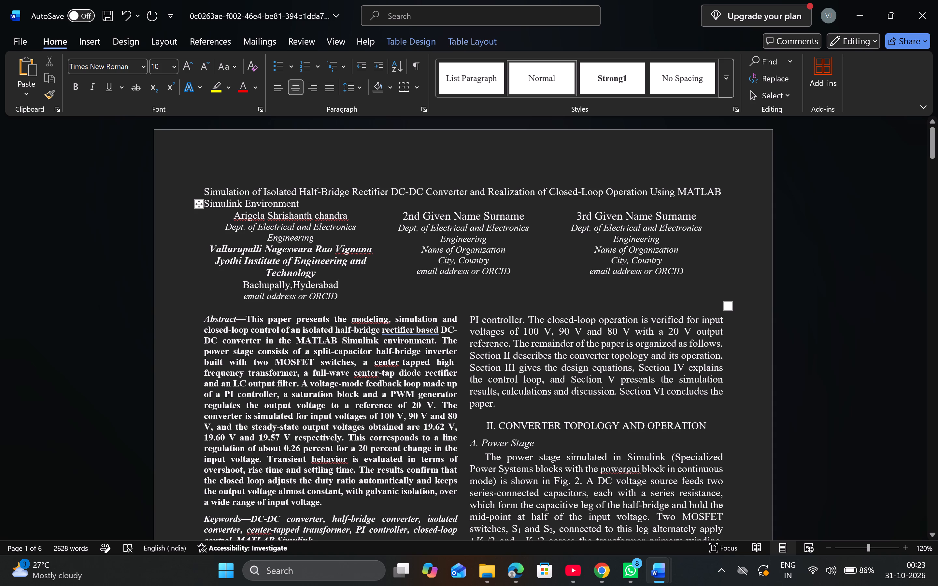
Delete the "email address or ORCID" placeholder from the first author's block.
click(340, 297)
key(BackSpace)
key(BackSpace)
key(BackSpace)
key(BackSpace)
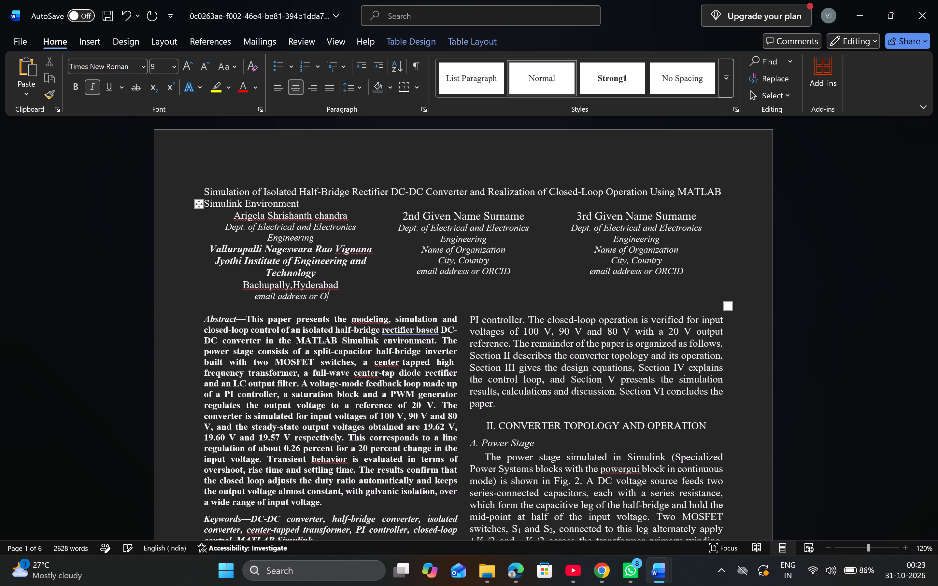
key(BackSpace)
key(BackSpace)
key(BackSpace)
key(BackSpace)
key(BackSpace)
key(BackSpace)
key(BackSpace)
key(BackSpace)
key(BackSpace)
key(BackSpace)
key(BackSpace)
key(BackSpace)
key(BackSpace)
key(BackSpace)
key(BackSpace)
key(BackSpace)
key(BackSpace)
key(BackSpace)
Add a comma after "Bachupally,Hyderabad" in the first author's block and enter "India" on a new line below it.
key(Up)
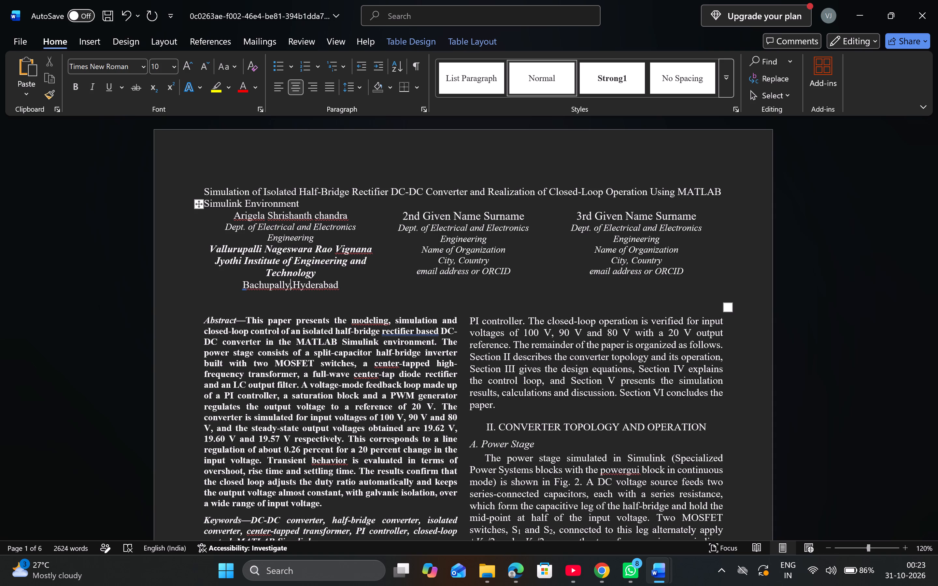
key(Right)
key(Right)
key(Right)
key(Right)
key(Right)
key(Right)
key(Right)
key(Right)
key(Right)
key(Right)
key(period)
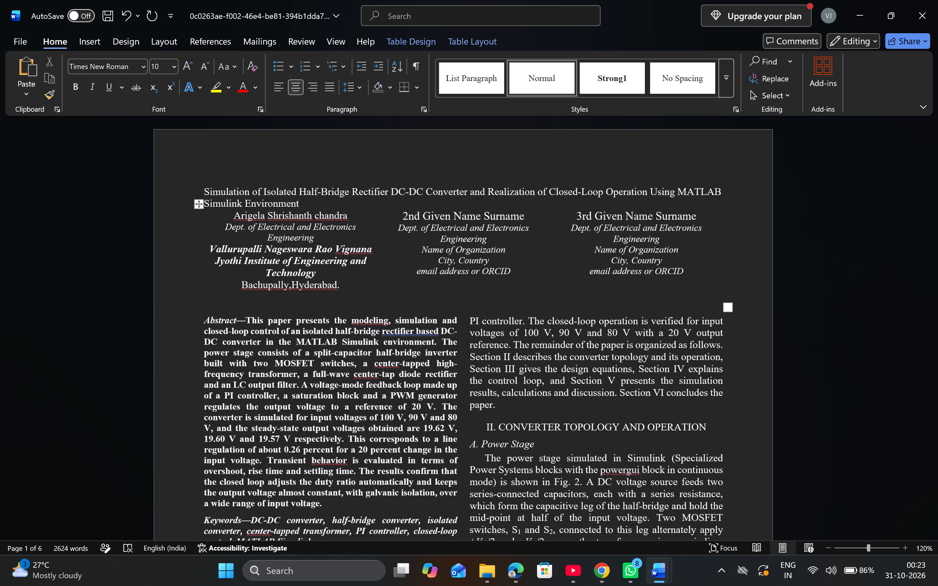
key(BackSpace)
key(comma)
key(Return)
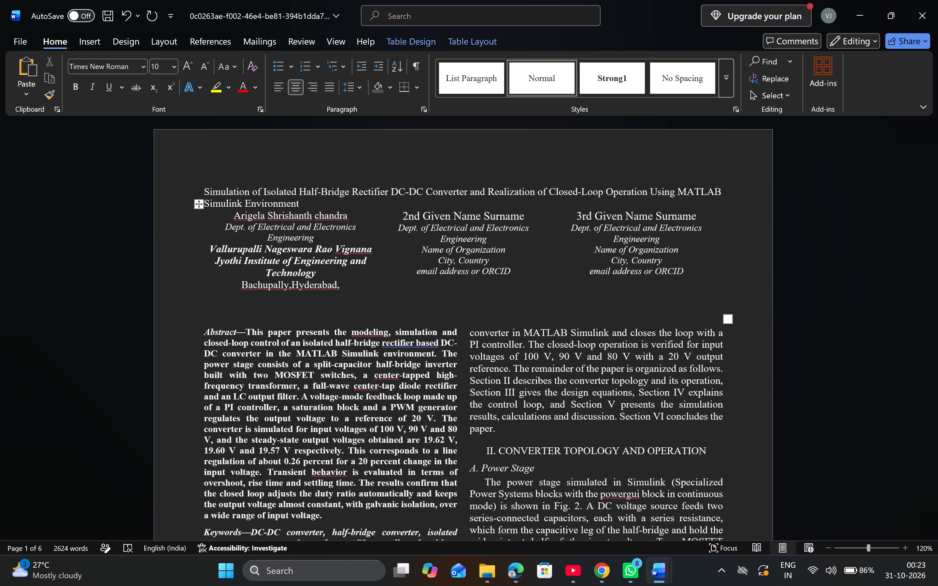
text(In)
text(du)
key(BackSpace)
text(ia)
Insert a space on each side of the comma between "Bachupally" and "Hyderabad" in the first author's location line.
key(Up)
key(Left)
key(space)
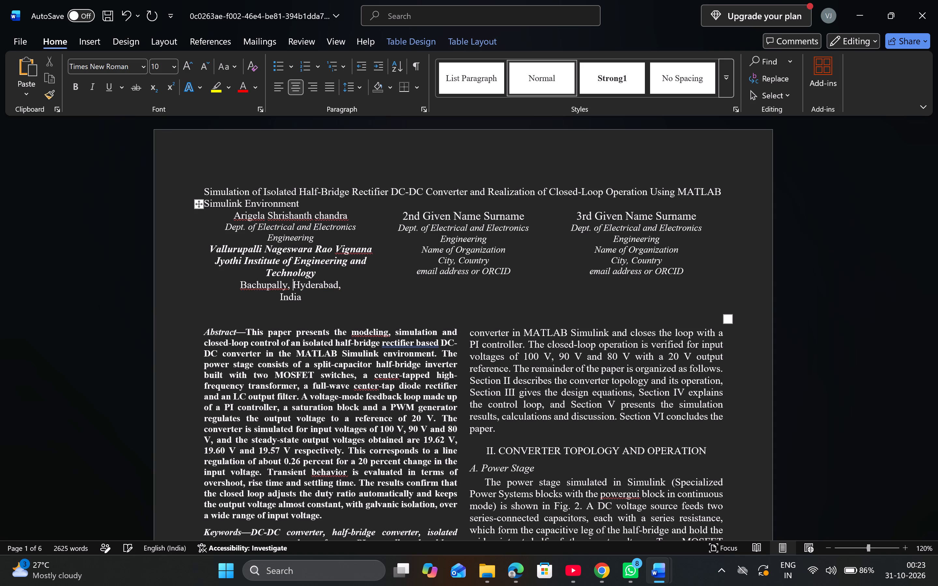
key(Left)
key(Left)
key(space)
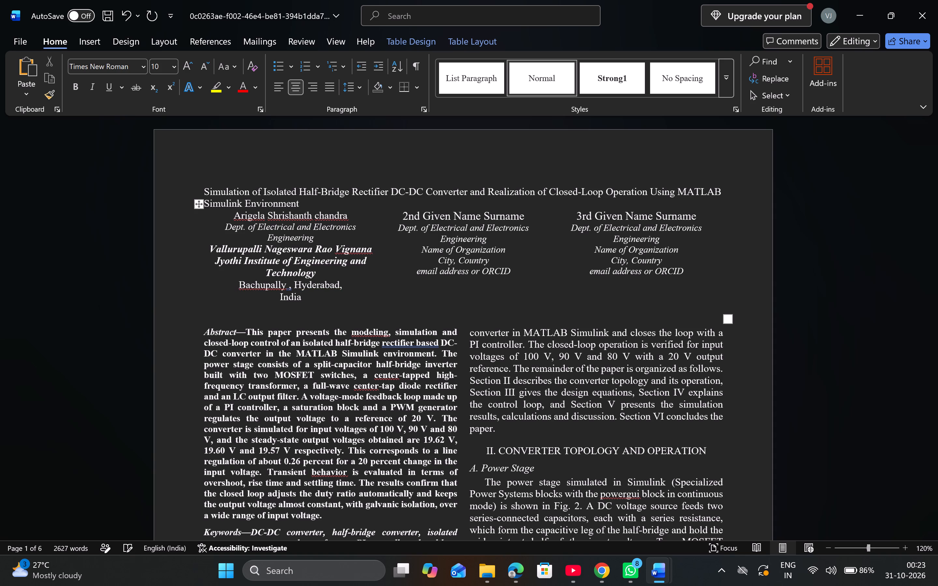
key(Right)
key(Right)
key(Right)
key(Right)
Delete all the placeholder details of the second author, from the name through the email line.
drag(513, 278, 415, 218)
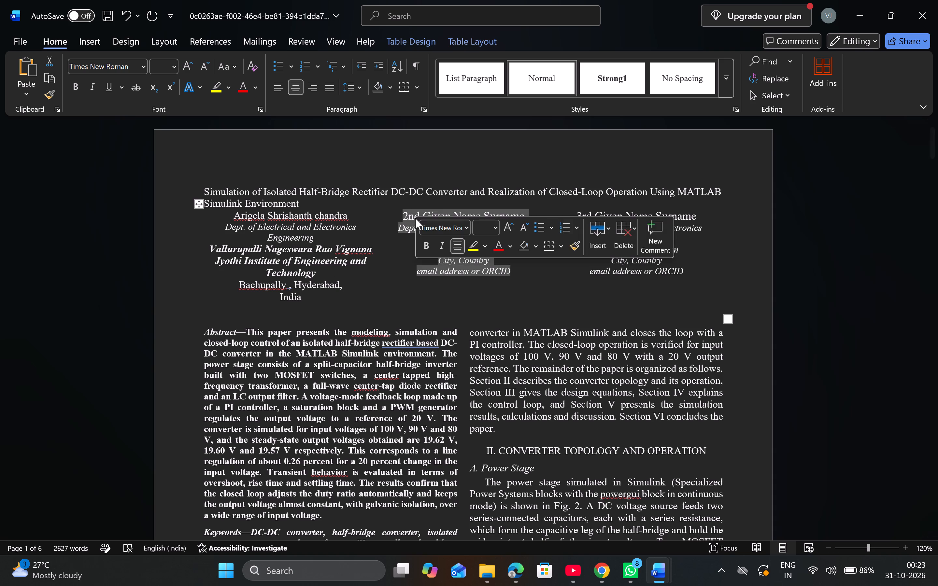
key(BackSpace)
Delete all the placeholder details of the third author, including the leftover "ORCID" text.
key(Right)
key(Right)
key(Right)
key(Right)
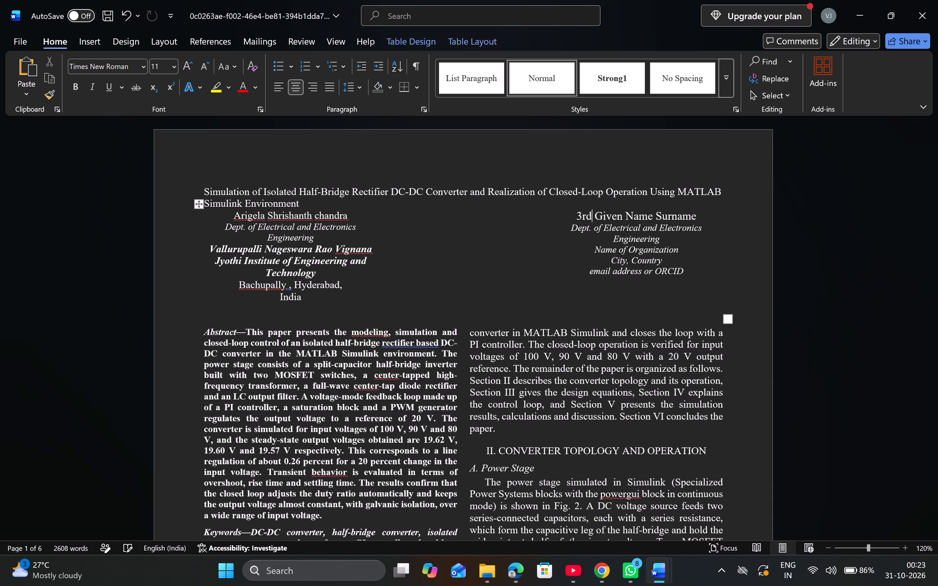
drag(572, 212, 651, 280)
key(BackSpace)
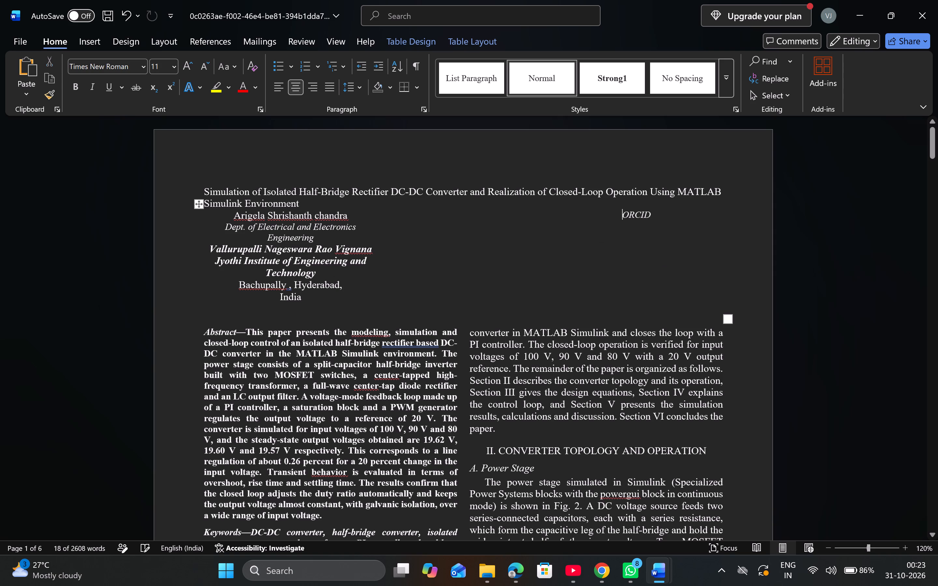
click(675, 212)
key(BackSpace)
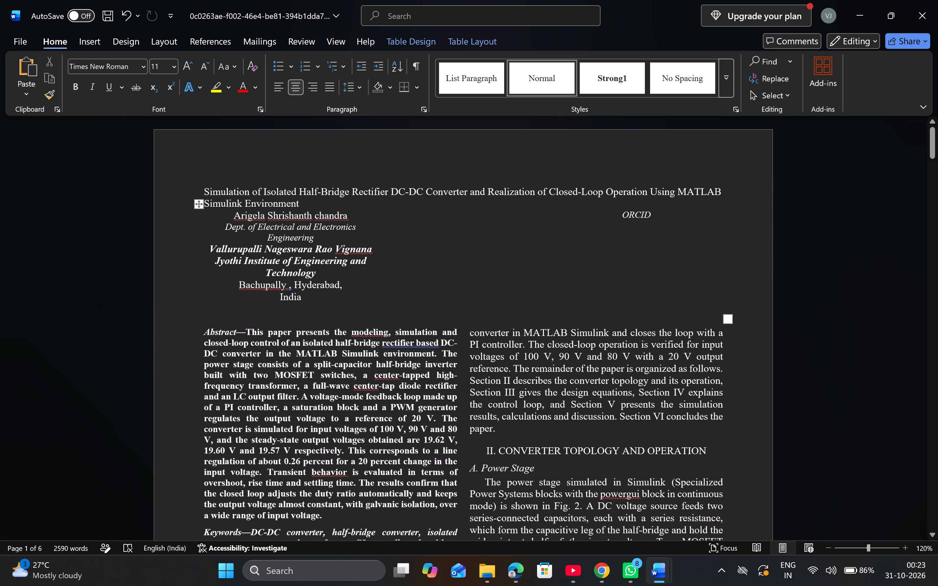
key(BackSpace)
key(BackSpace)
key(BackSpace)
key(BackSpace)
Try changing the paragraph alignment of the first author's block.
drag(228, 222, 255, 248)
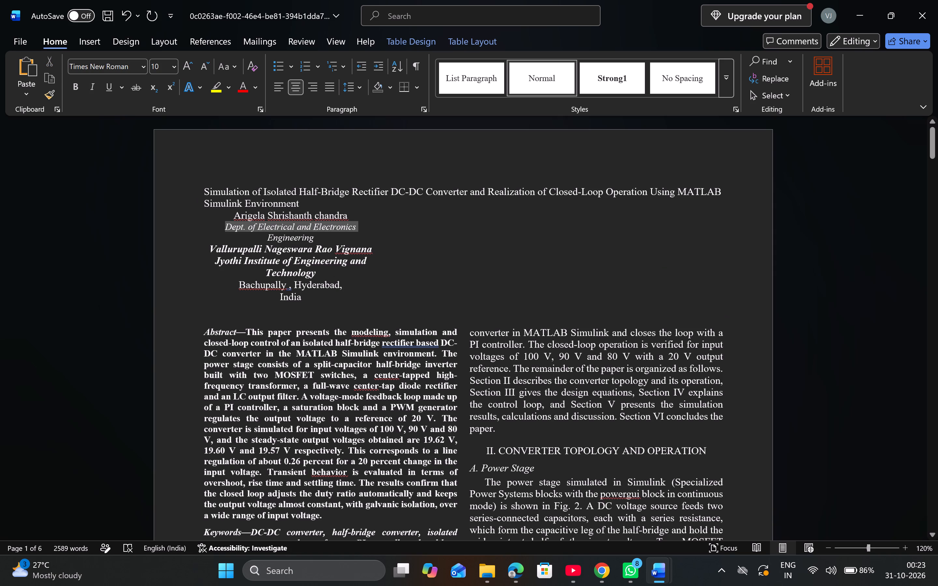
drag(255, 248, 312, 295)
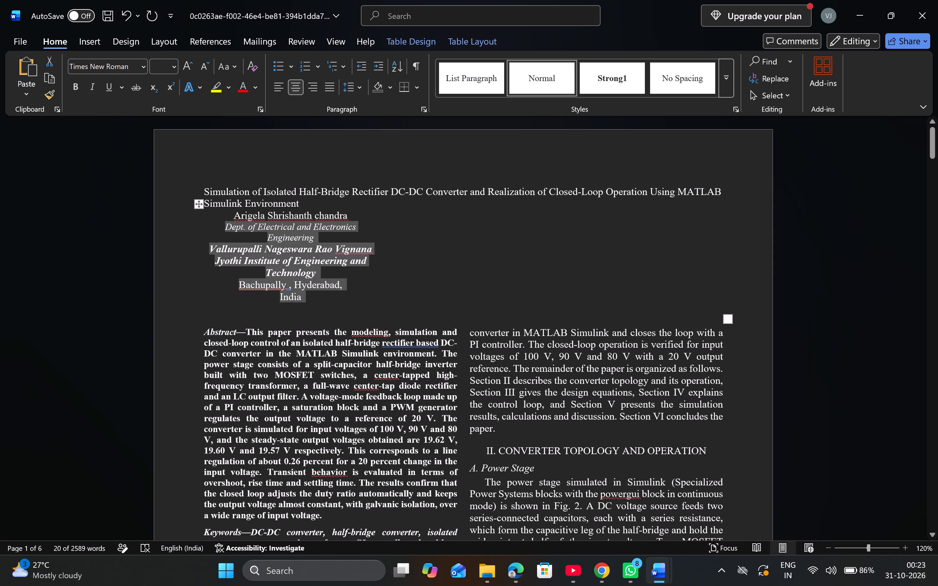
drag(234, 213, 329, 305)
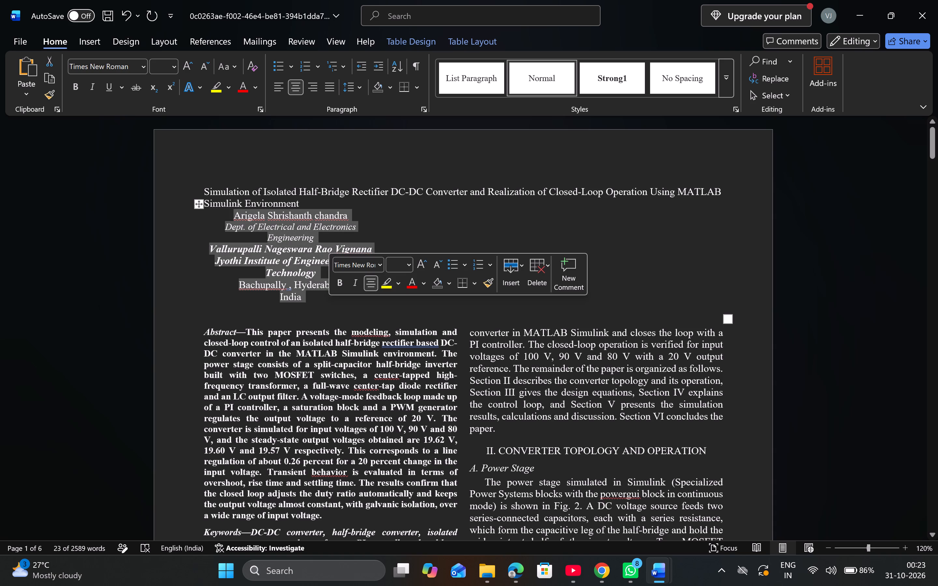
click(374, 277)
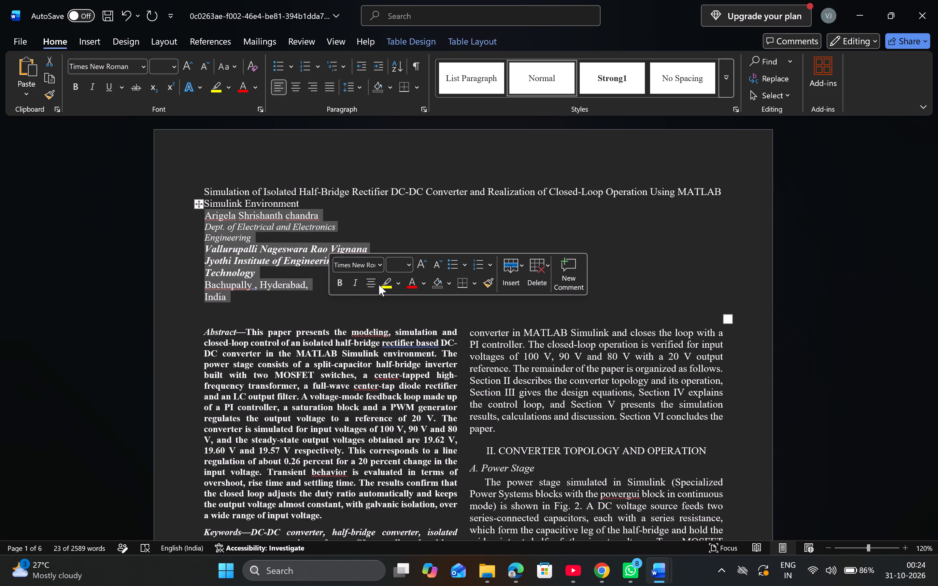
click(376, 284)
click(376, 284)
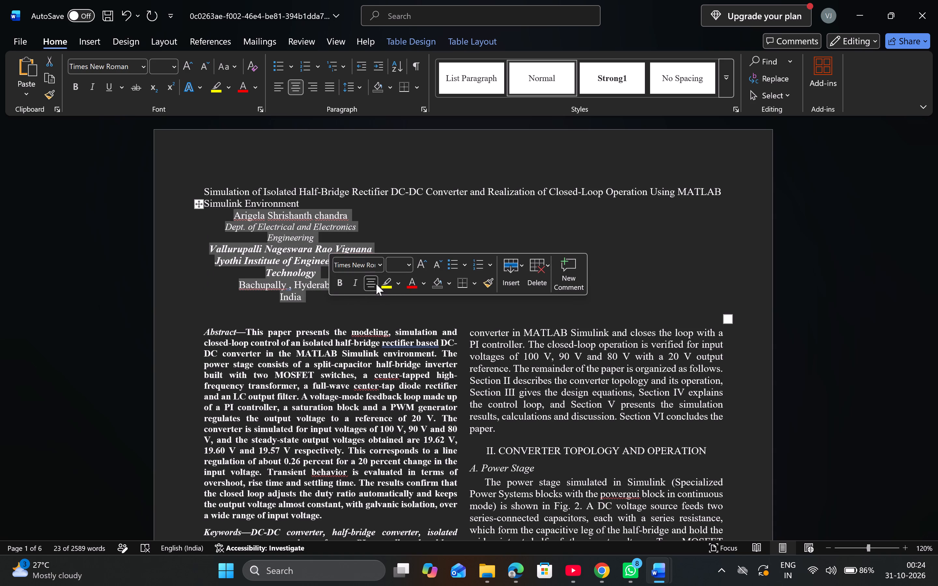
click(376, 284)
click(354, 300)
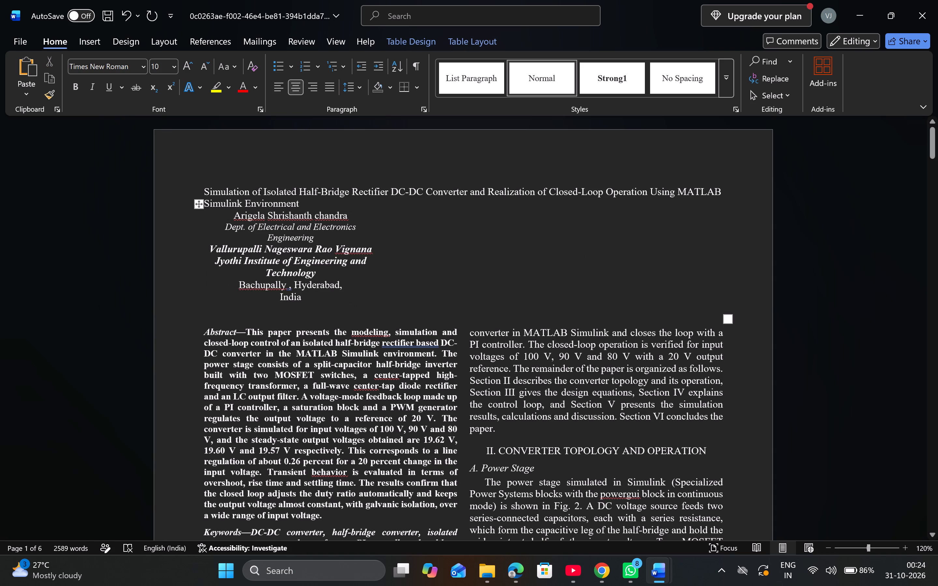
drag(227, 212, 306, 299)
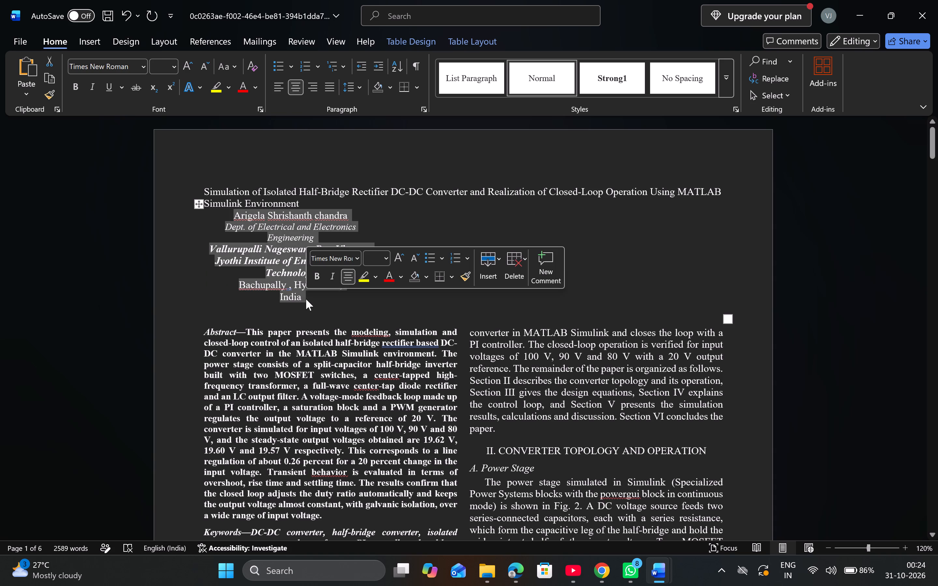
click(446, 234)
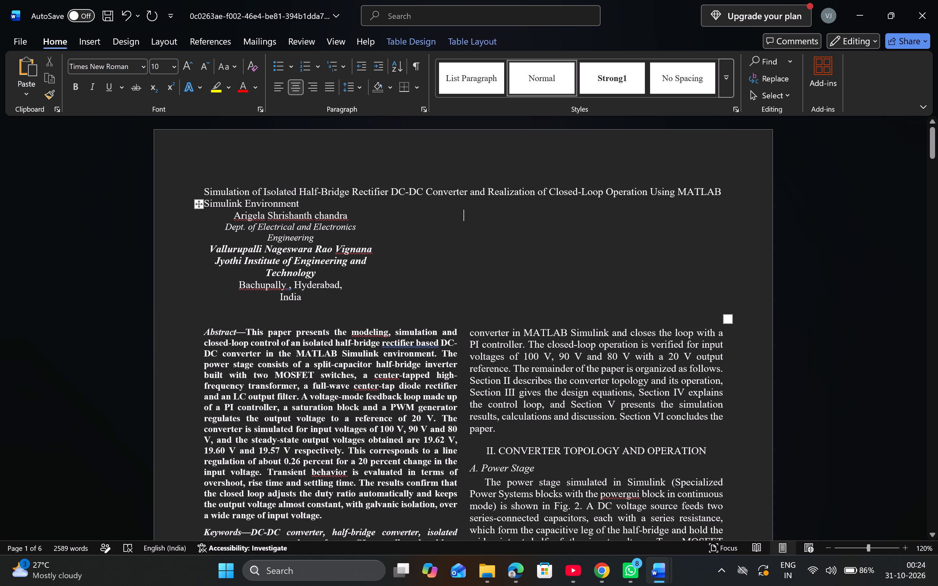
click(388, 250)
Copy the first author's complete block, from name to country, into the empty middle column of the author table.
drag(234, 215, 308, 294)
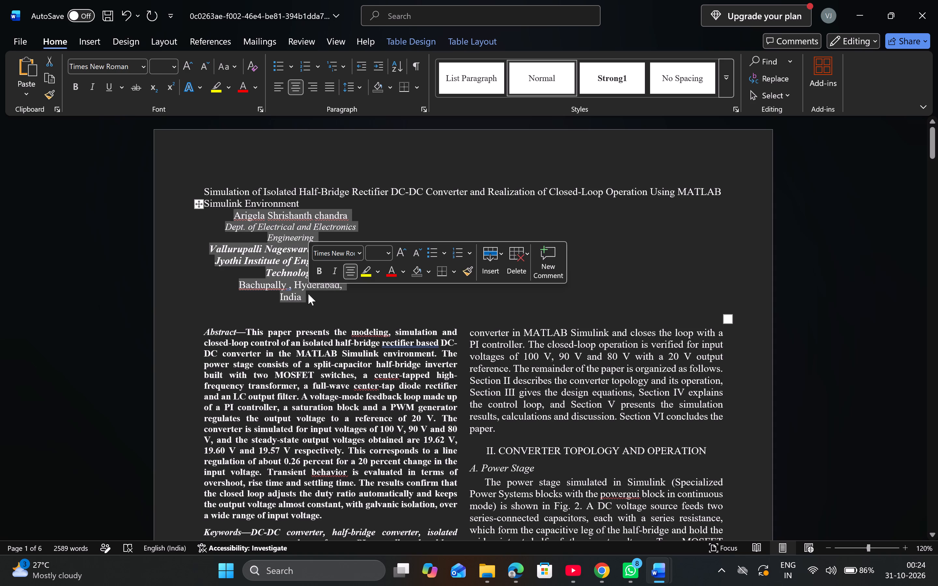
click(436, 251)
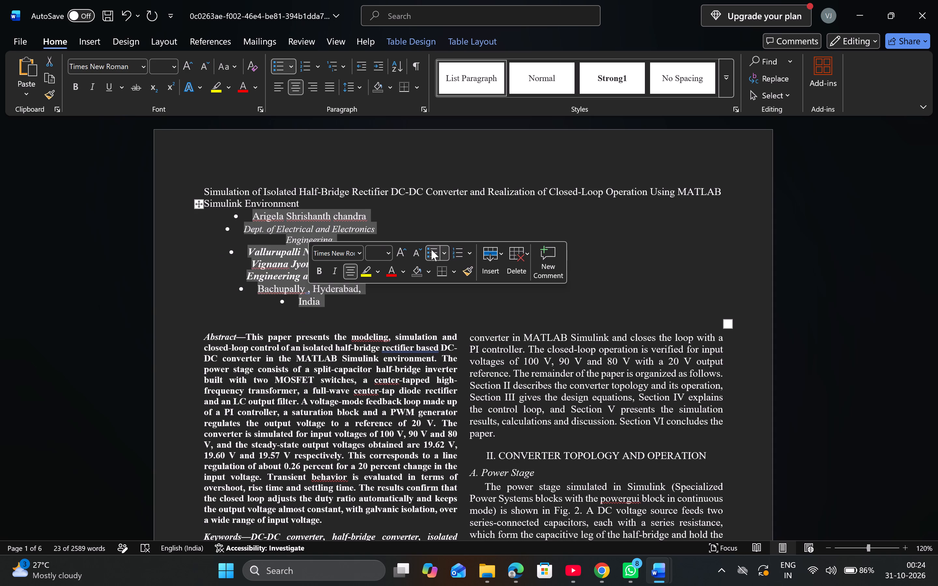
click(431, 249)
click(453, 251)
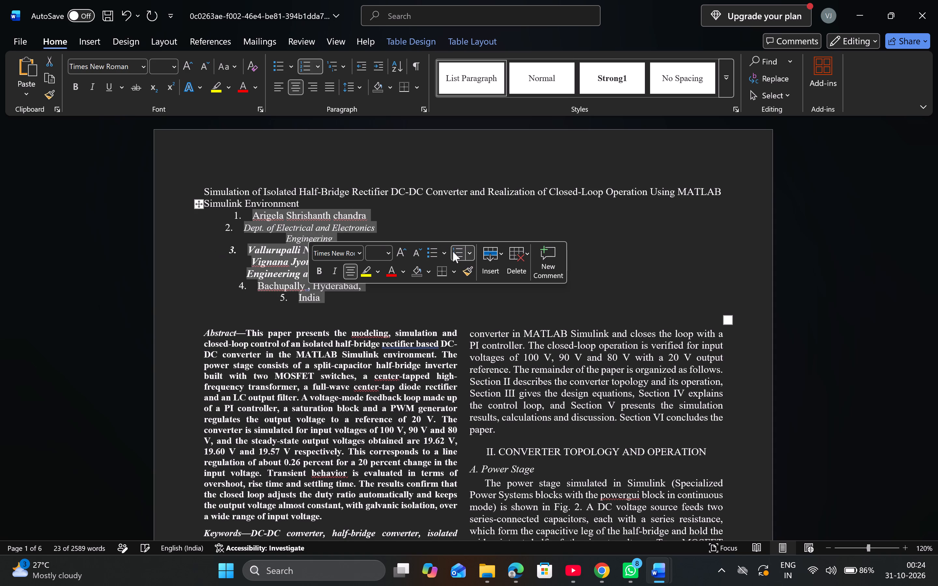
click(453, 251)
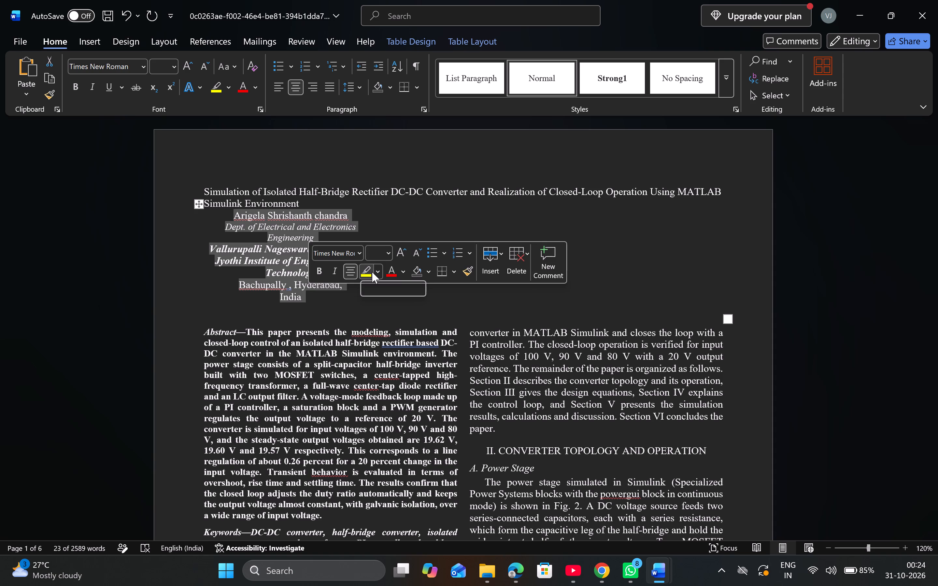
key(ctrl+c)
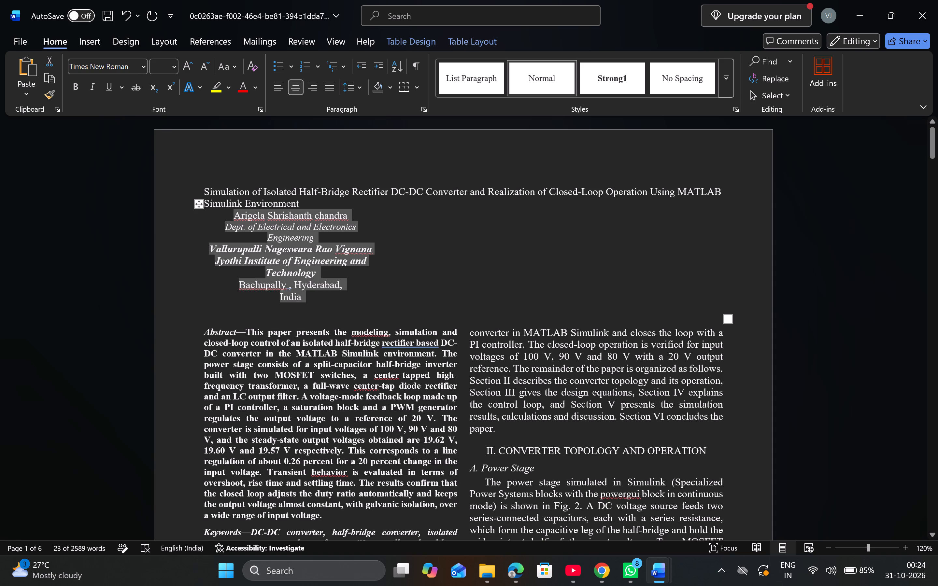
click(410, 224)
key(ctrl+v)
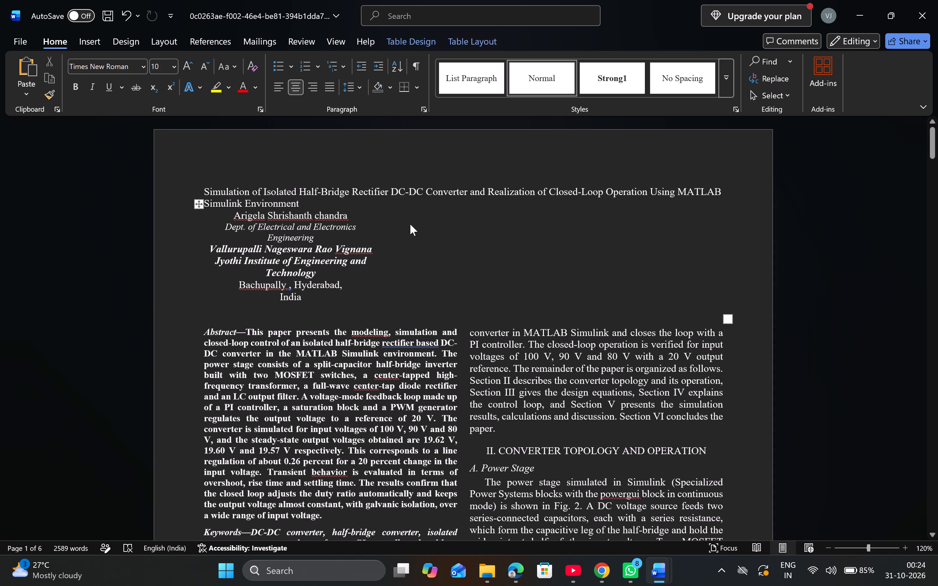
Delete the original author details from the first column of the author table, including the remaining "India" line.
drag(355, 285, 252, 214)
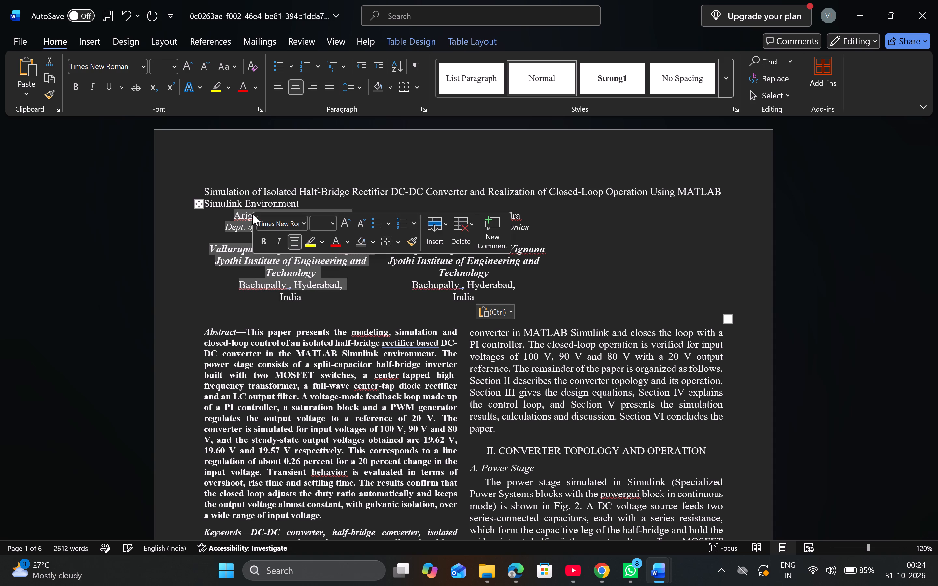
key(BackSpace)
click(304, 217)
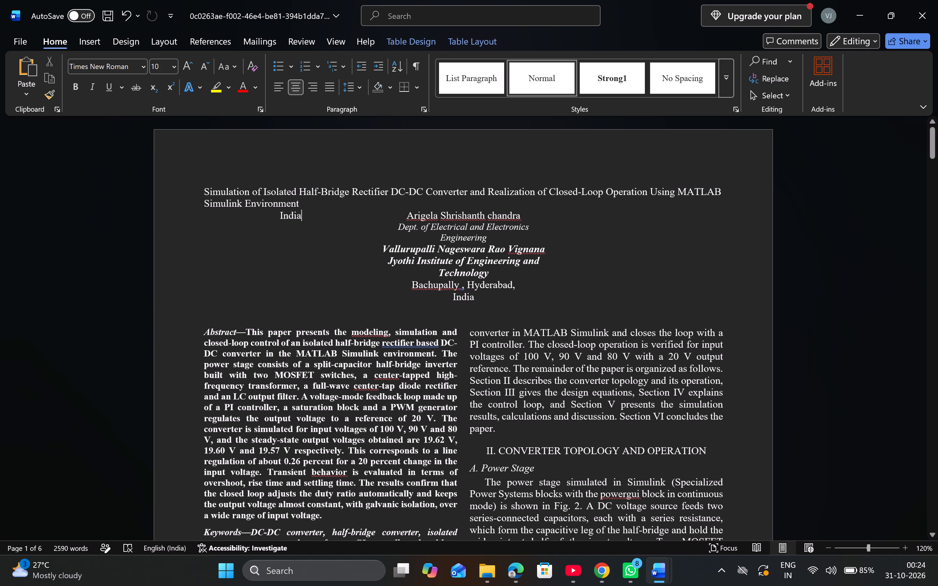
key(BackSpace)
key(BackSpace)
key(BackSpace)
key(BackSpace)
key(BackSpace)
Review the body of the paper from the introduction onward to the design equations section.
scroll(304, 217, down, 1)
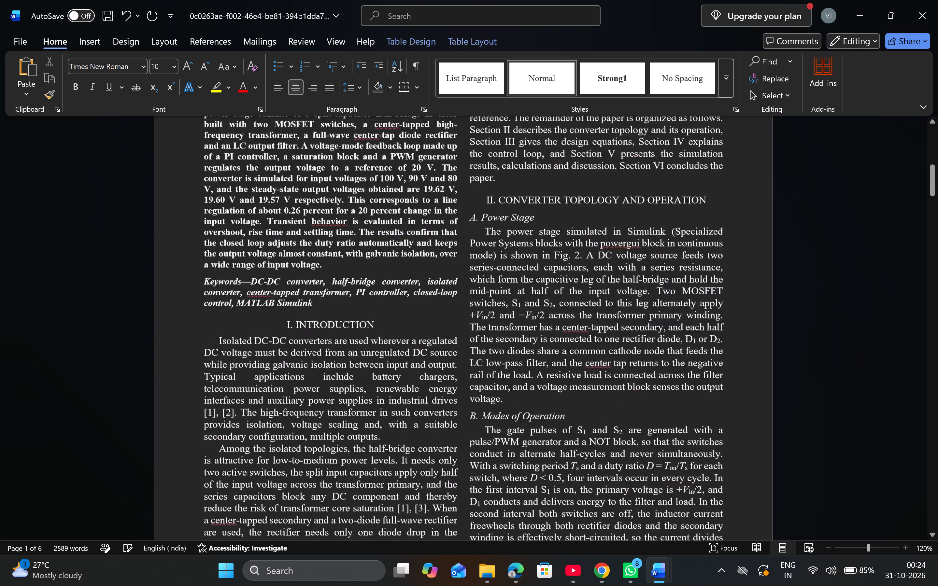
scroll(304, 217, down, 1)
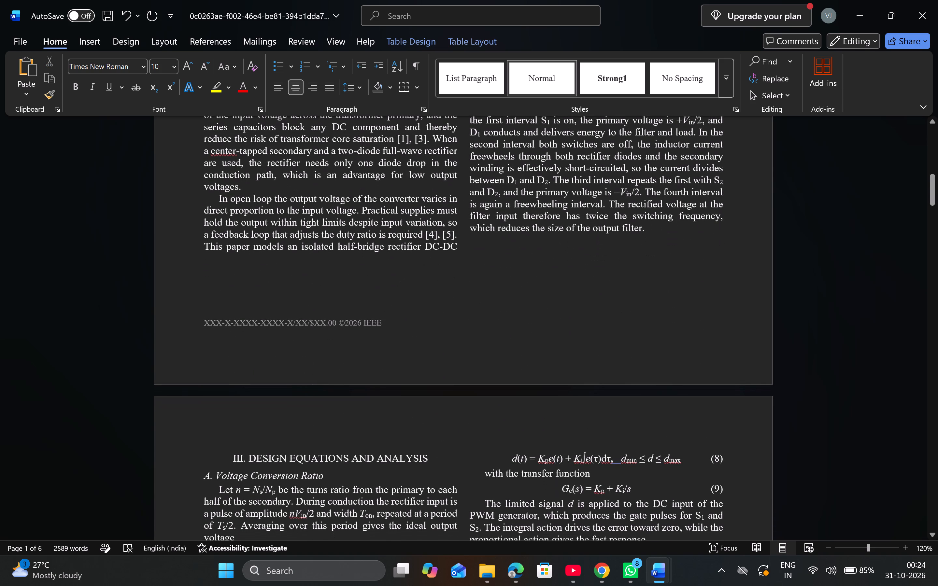
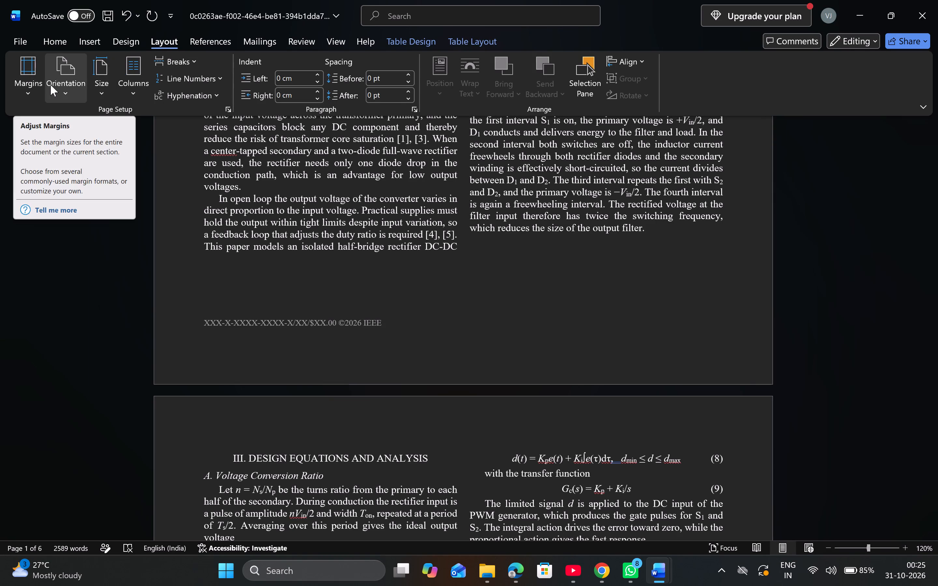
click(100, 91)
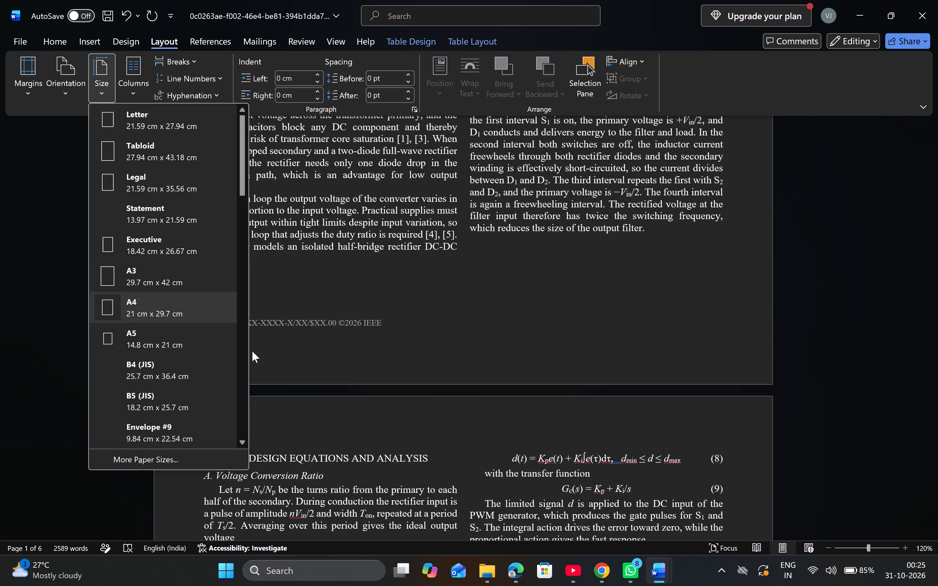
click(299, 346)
Review the paper from the design equations through the simulation figures, performance tables, conclusion and references, returning to the title.
scroll(405, 278, down, 9)
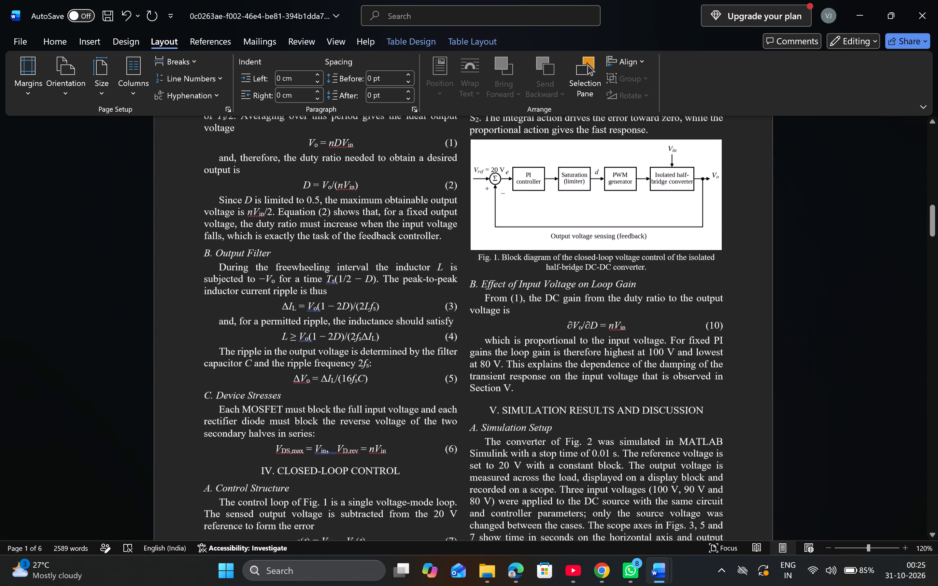
scroll(405, 278, down, 12)
scroll(405, 278, up, 20)
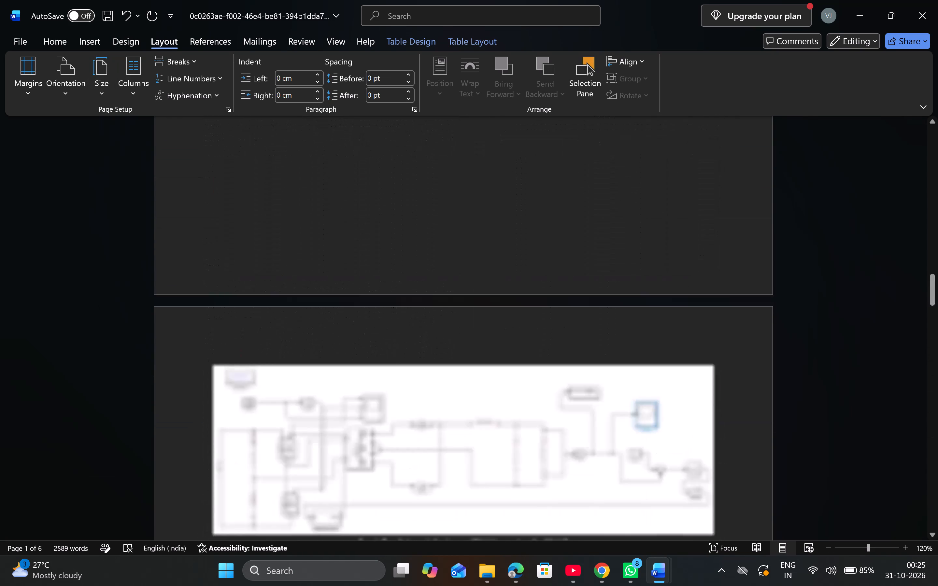
scroll(405, 278, up, 10)
scroll(411, 294, down, 14)
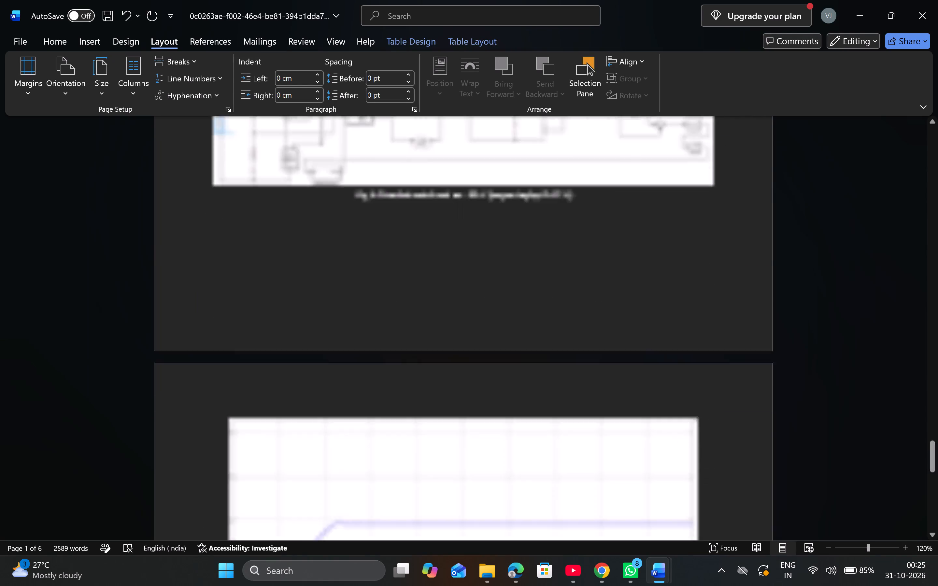
scroll(411, 294, up, 1)
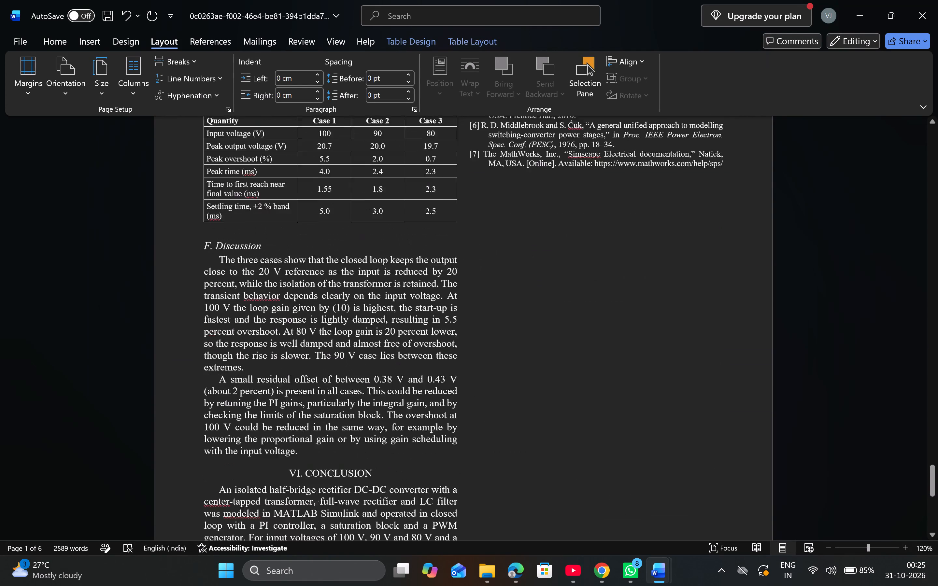
scroll(411, 294, up, 1)
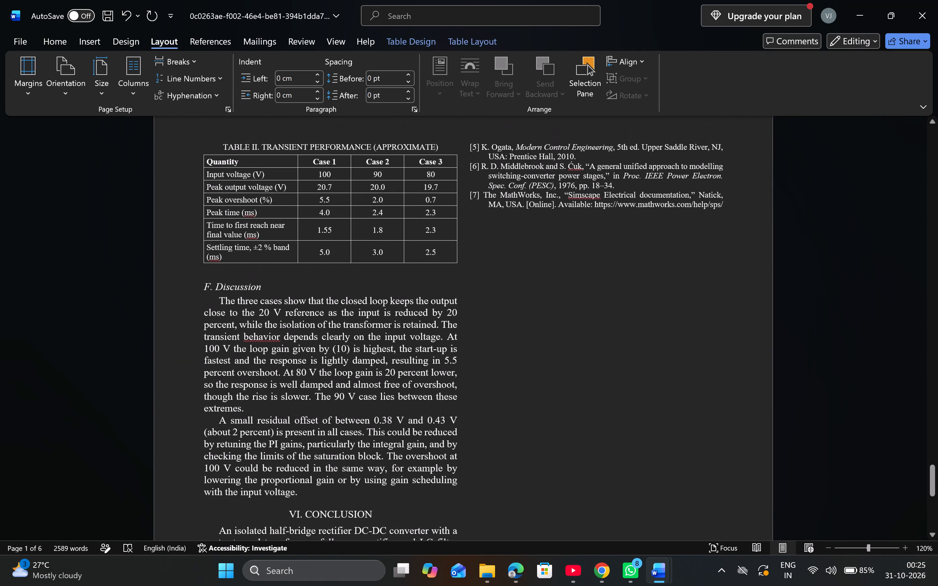
scroll(411, 294, down, 2)
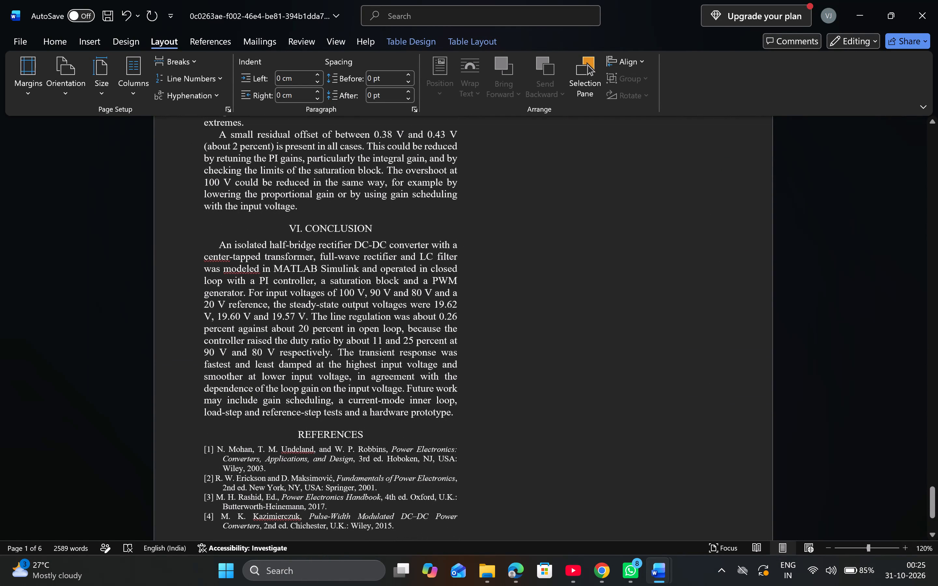
scroll(411, 294, up, 2)
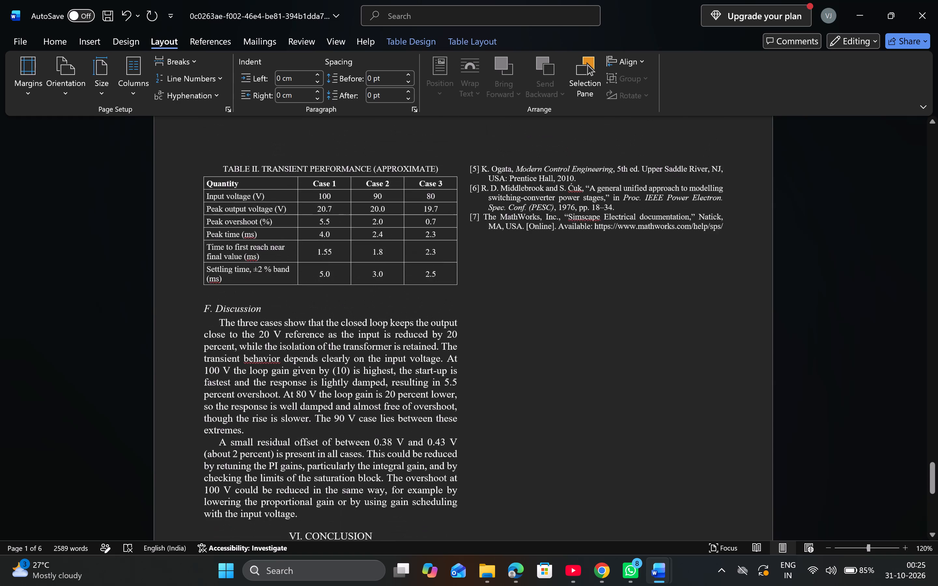
scroll(411, 294, up, 3)
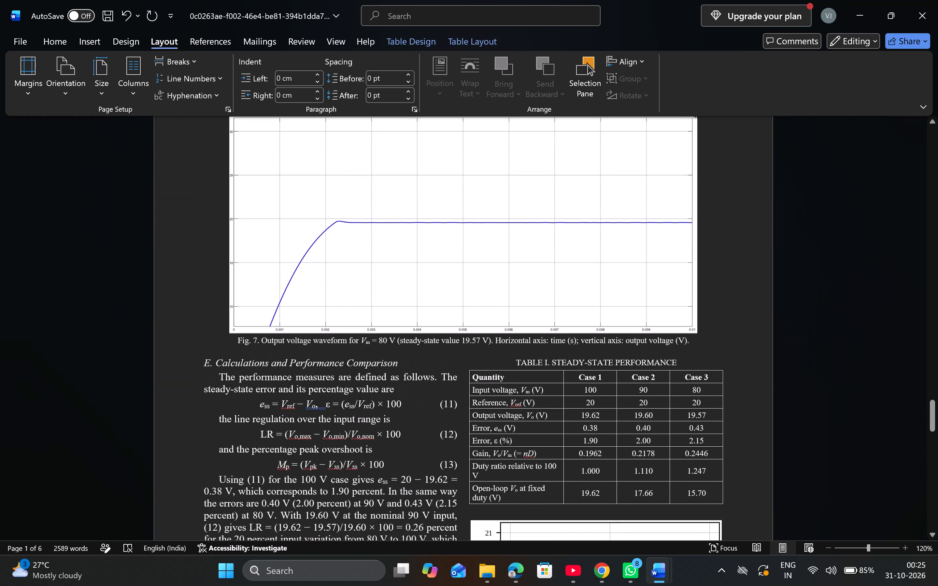
scroll(411, 294, up, 4)
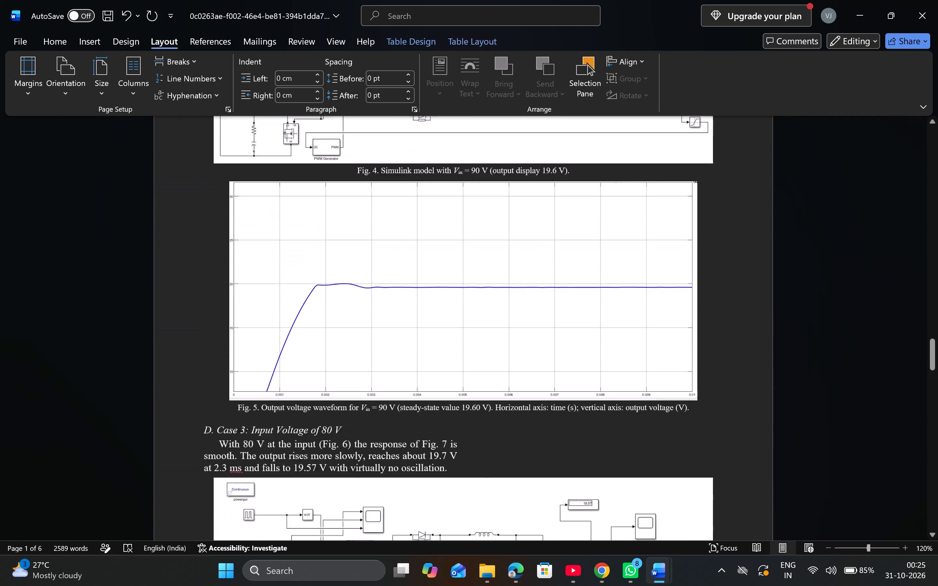
scroll(411, 294, up, 6)
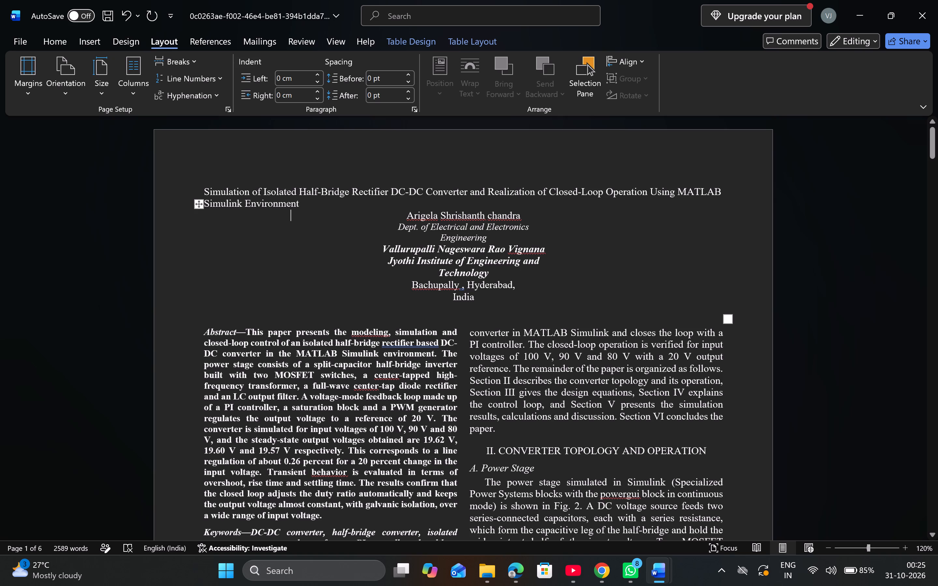
Try to shift the title's second line, "Simulink Environment", toward the centre by inserting six spaces before it.
click(204, 202)
key(space)
key(space)
key(space)
key(space)
key(space)
key(space)
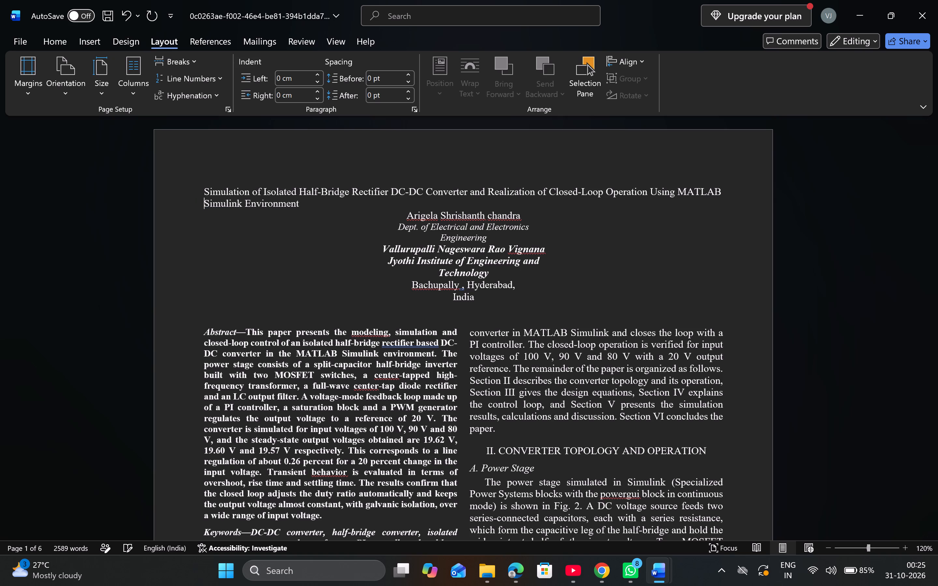
Examine the page layout of the whole paper again, from the abstract to the references and back through the result figures to the title.
scroll(425, 275, down, 1)
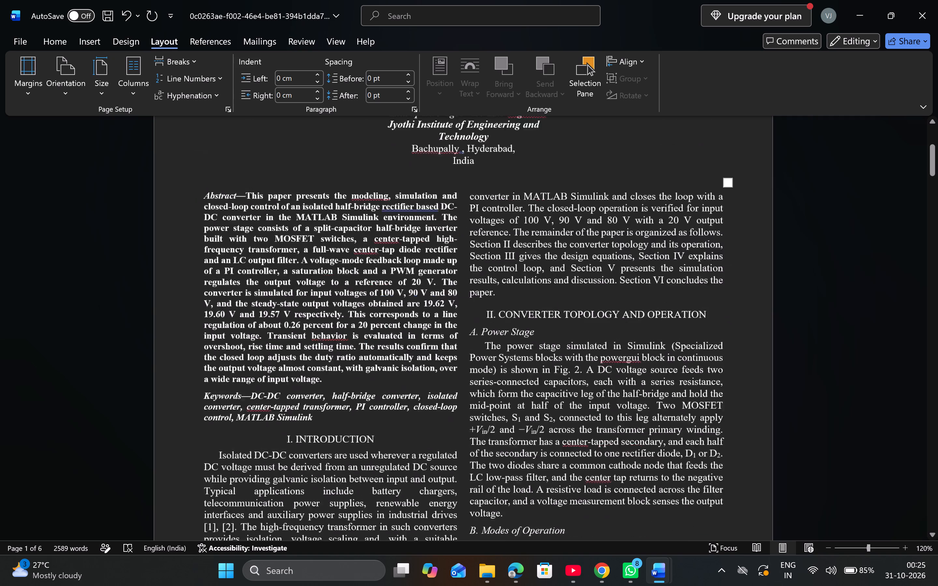
scroll(425, 275, down, 7)
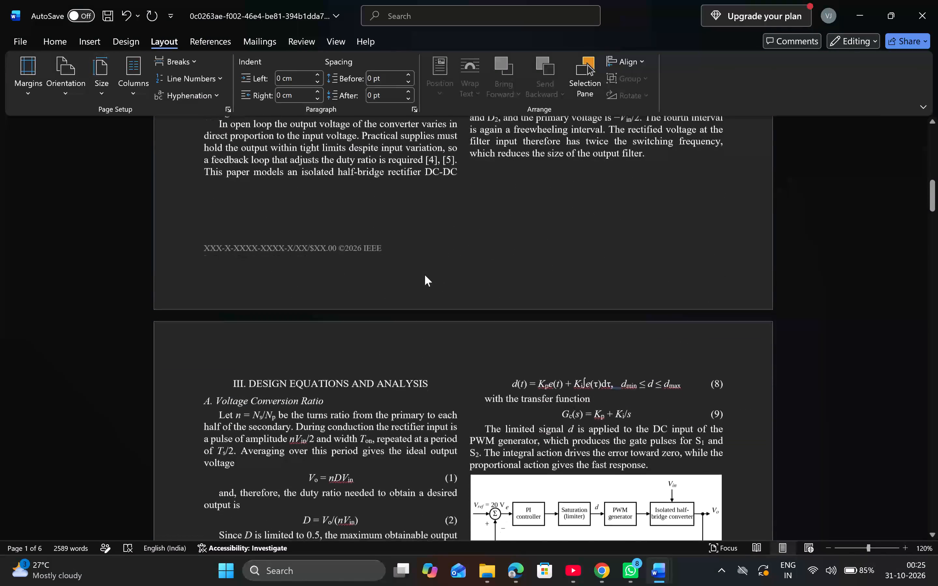
scroll(425, 275, down, 5)
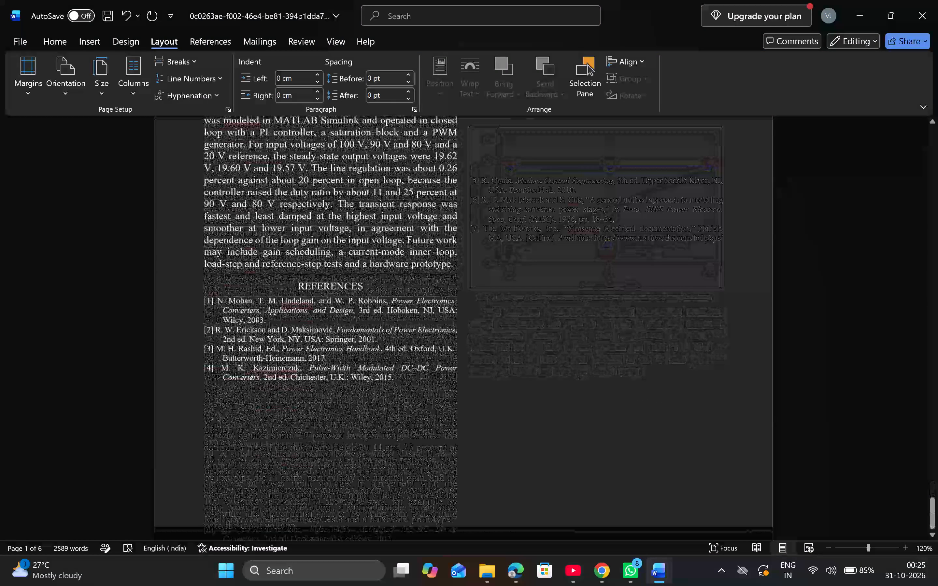
scroll(425, 275, up, 3)
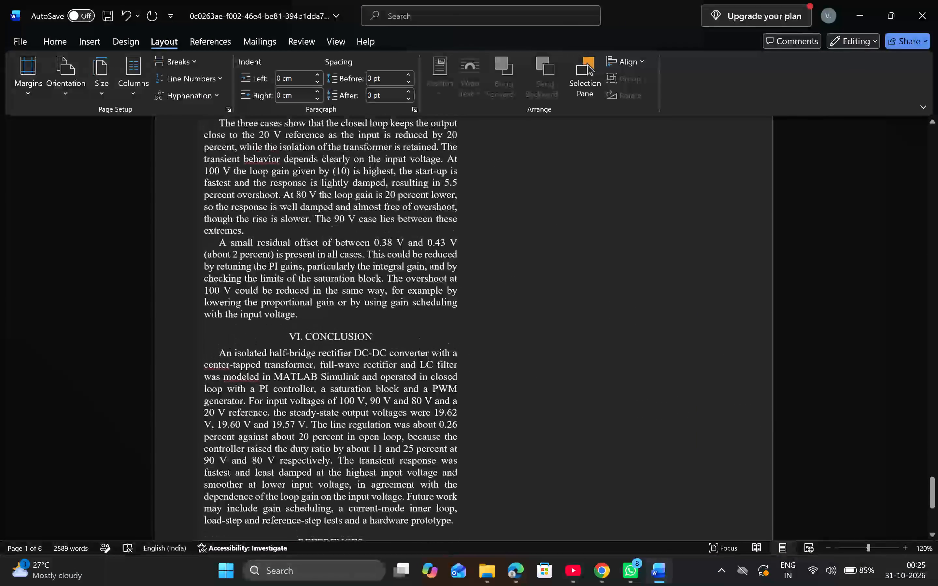
scroll(425, 275, up, 3)
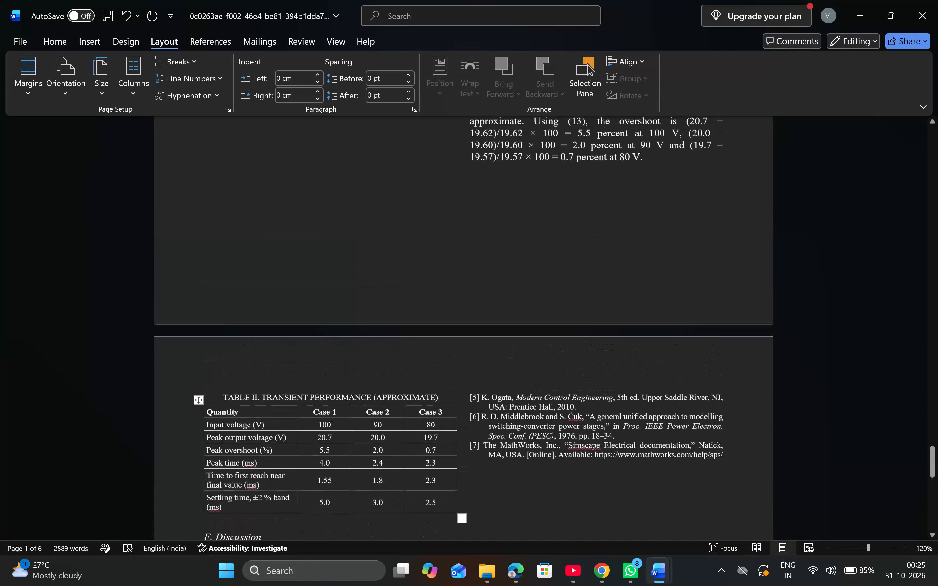
scroll(425, 275, up, 3)
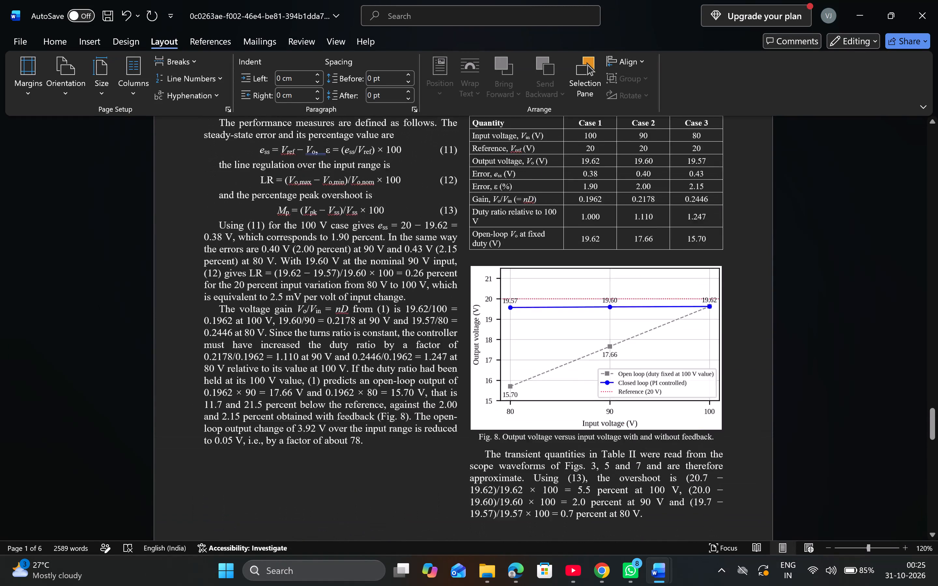
scroll(425, 275, up, 1)
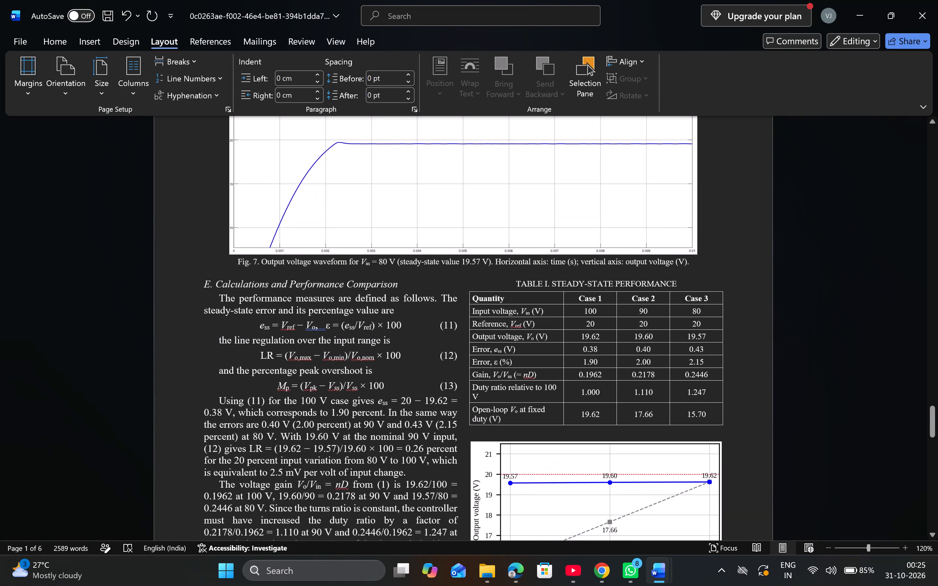
scroll(425, 275, up, 3)
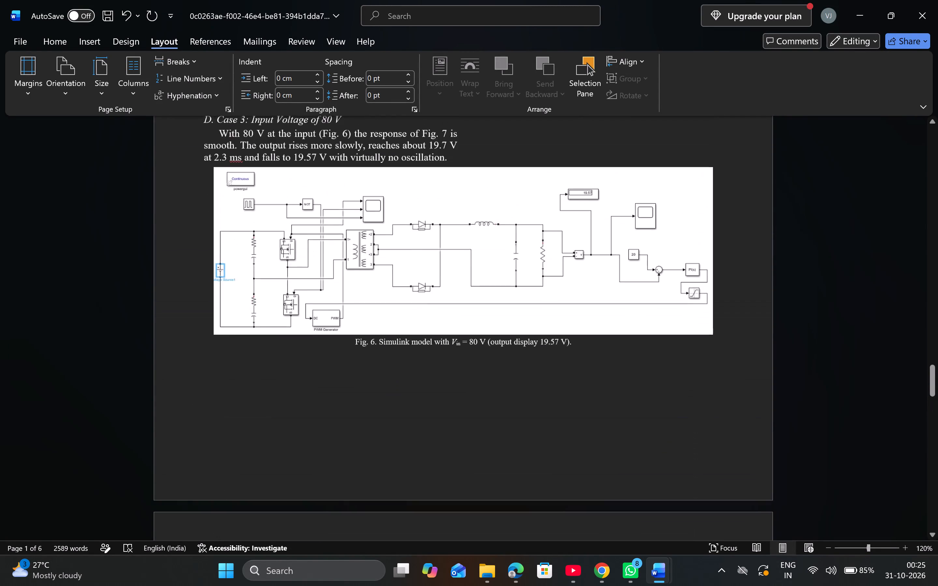
scroll(425, 275, up, 4)
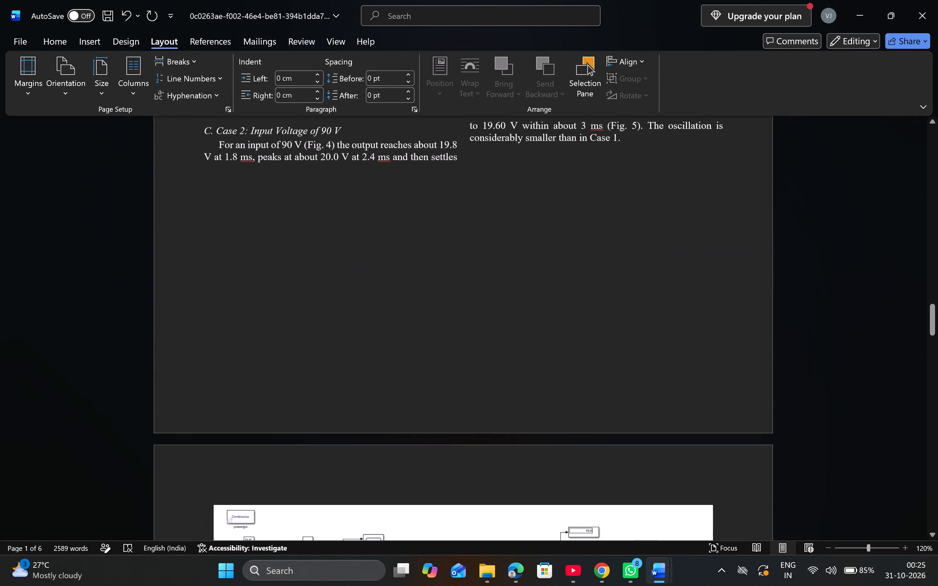
scroll(425, 275, up, 3)
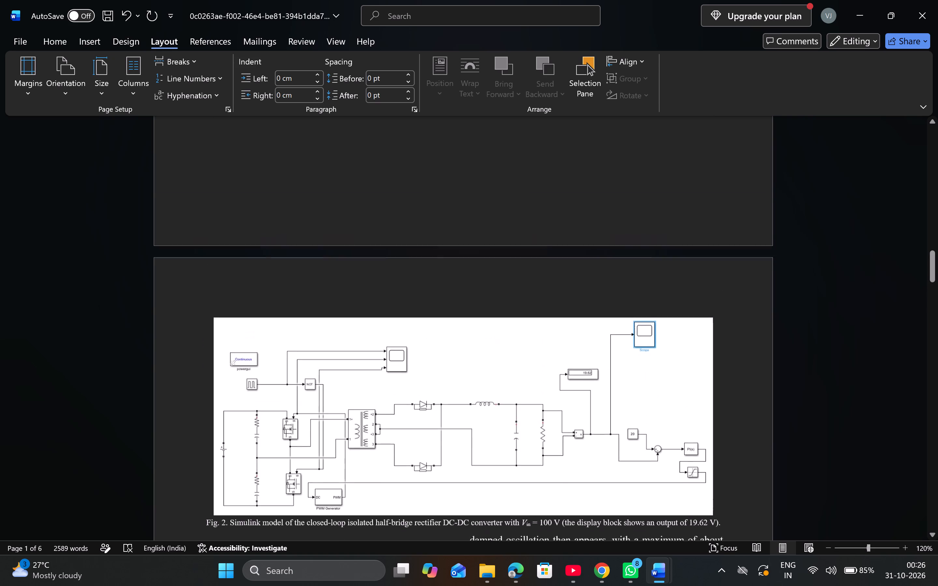
scroll(425, 275, up, 9)
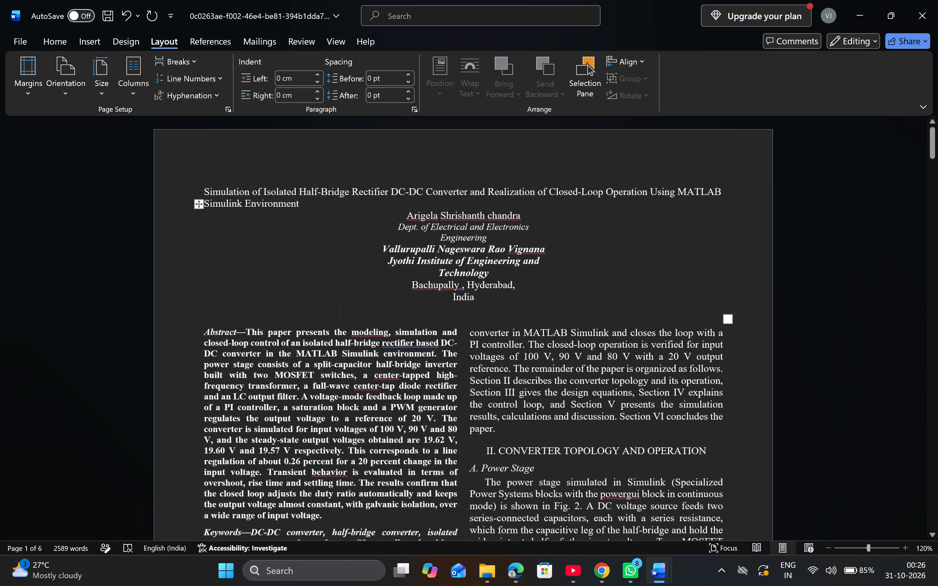
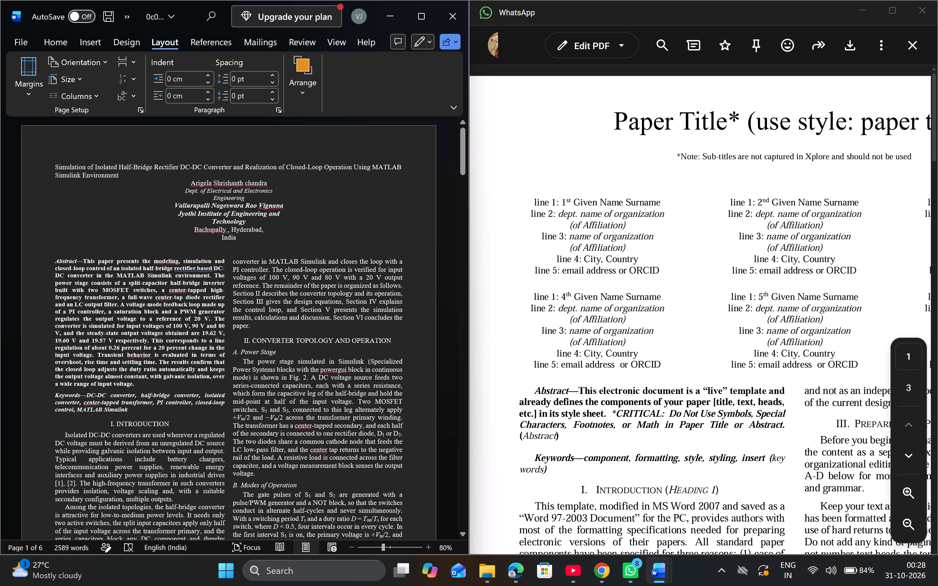
drag(56, 169, 109, 179)
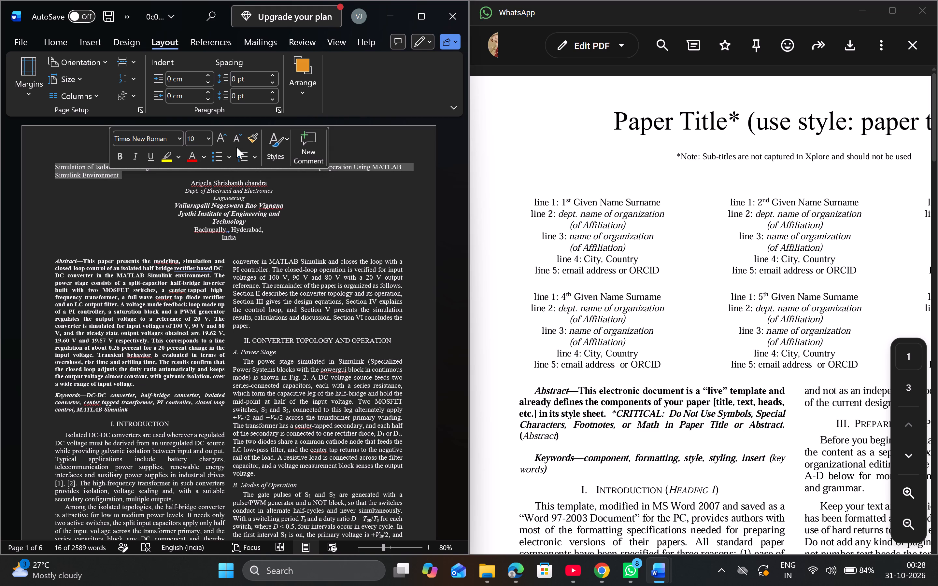
Make the selected two-line paper title bold and underlined.
click(128, 153)
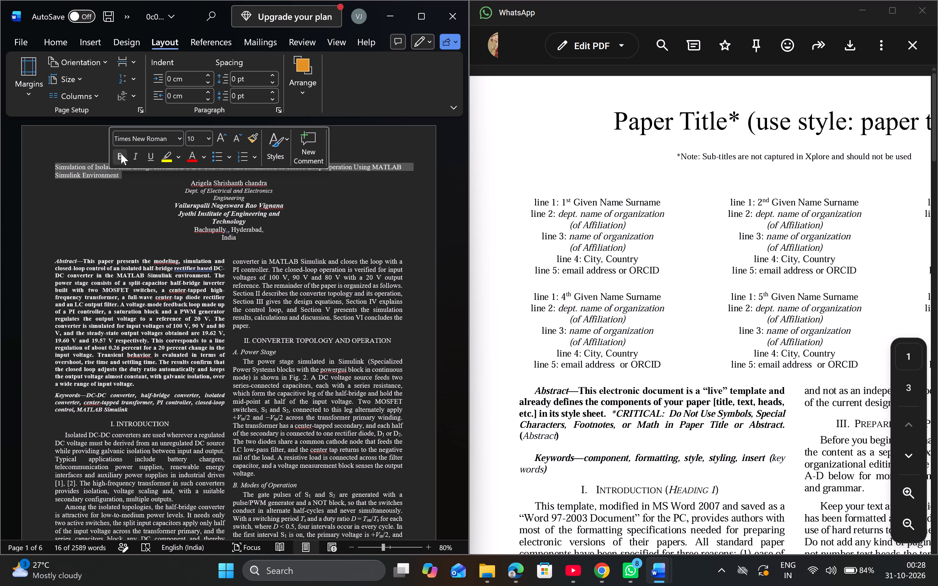
click(121, 153)
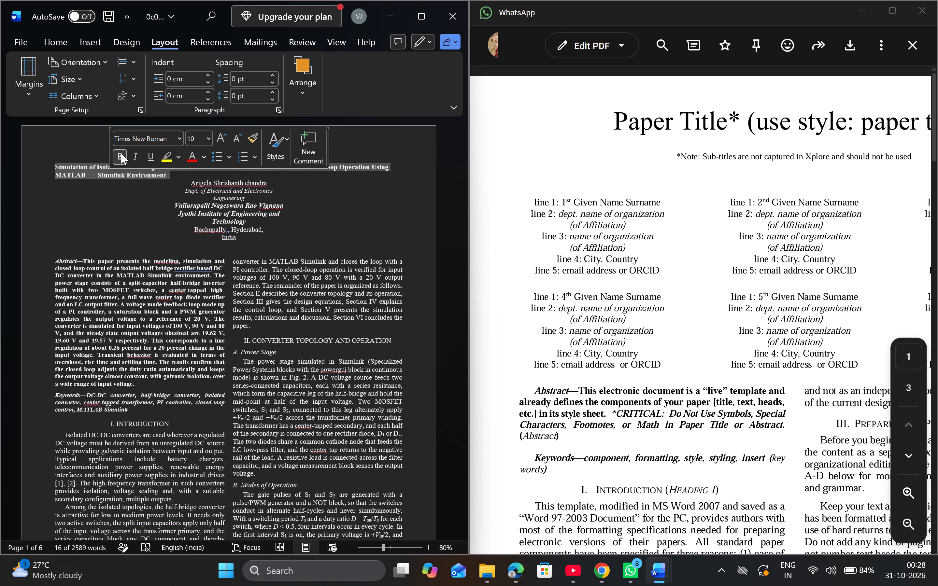
click(150, 156)
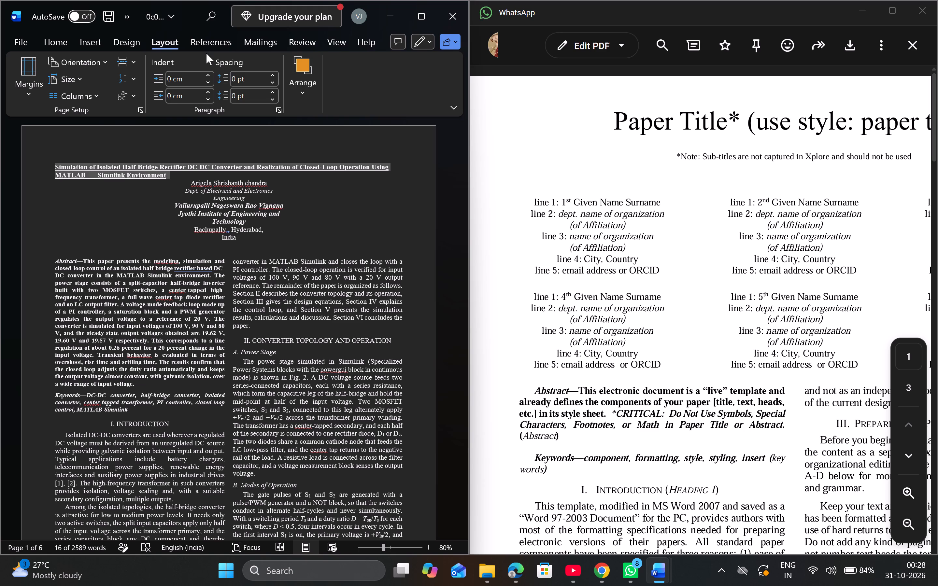
Centre-align the paper title across the page.
click(138, 39)
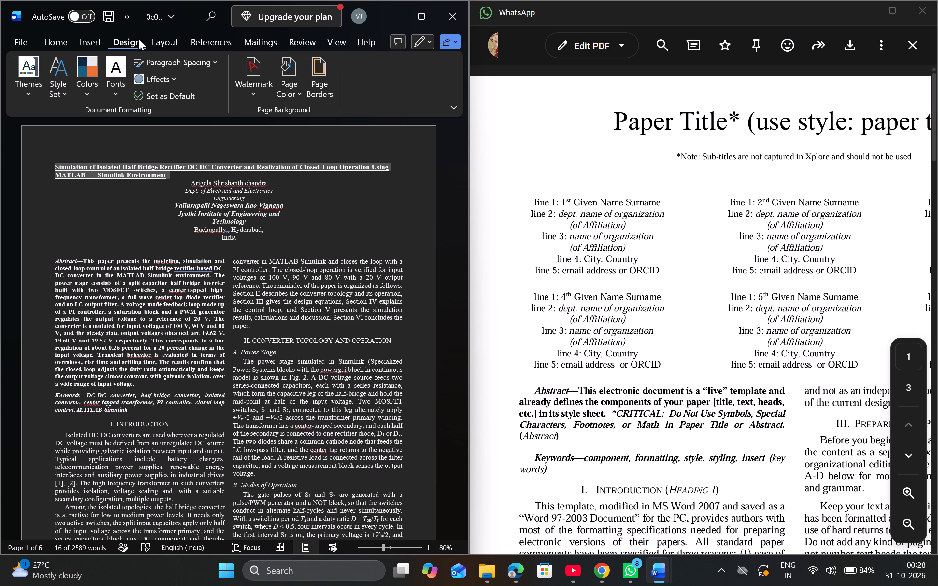
click(159, 63)
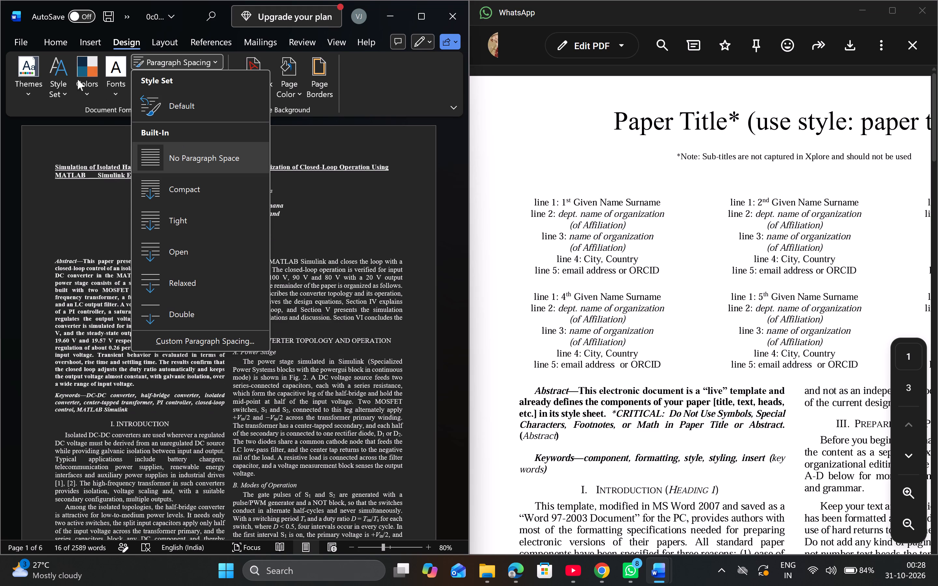
click(68, 44)
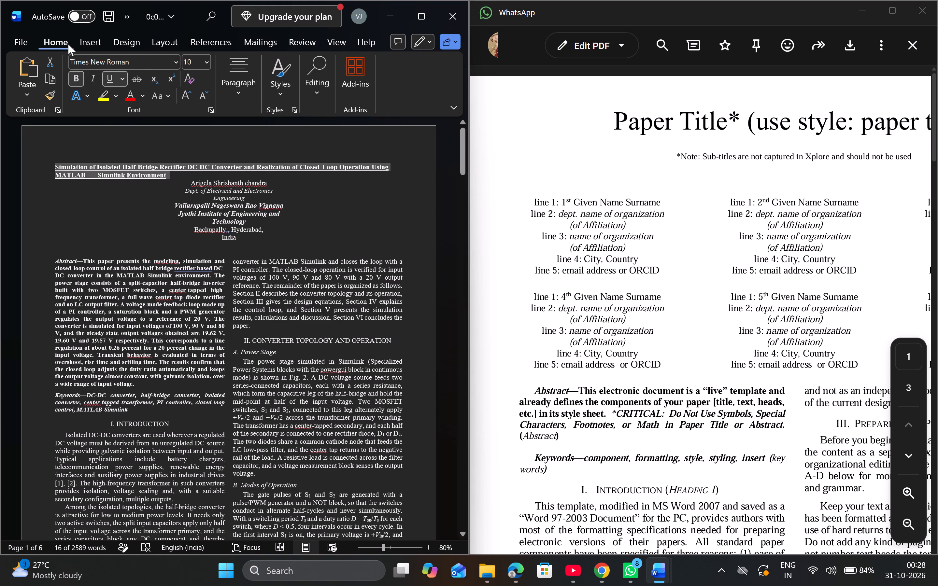
click(254, 66)
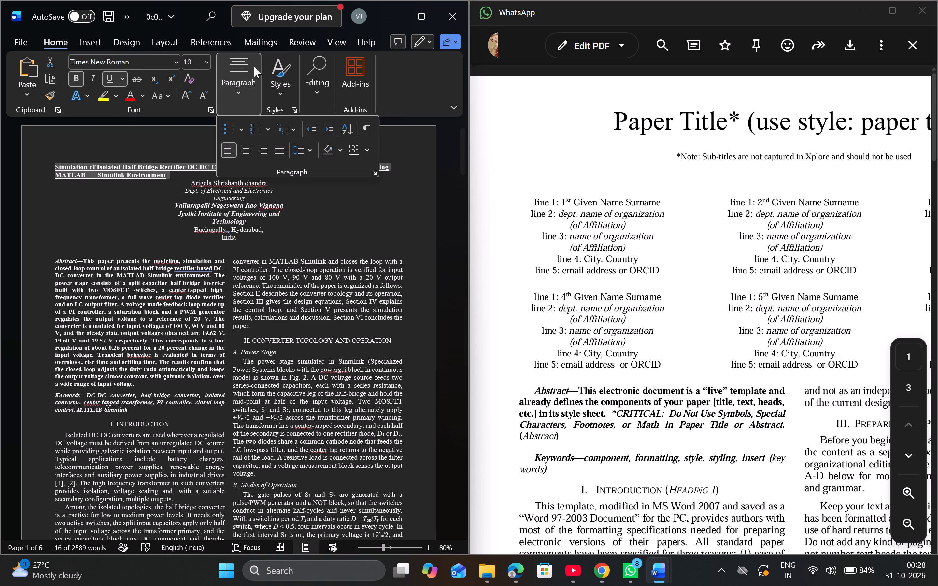
click(247, 152)
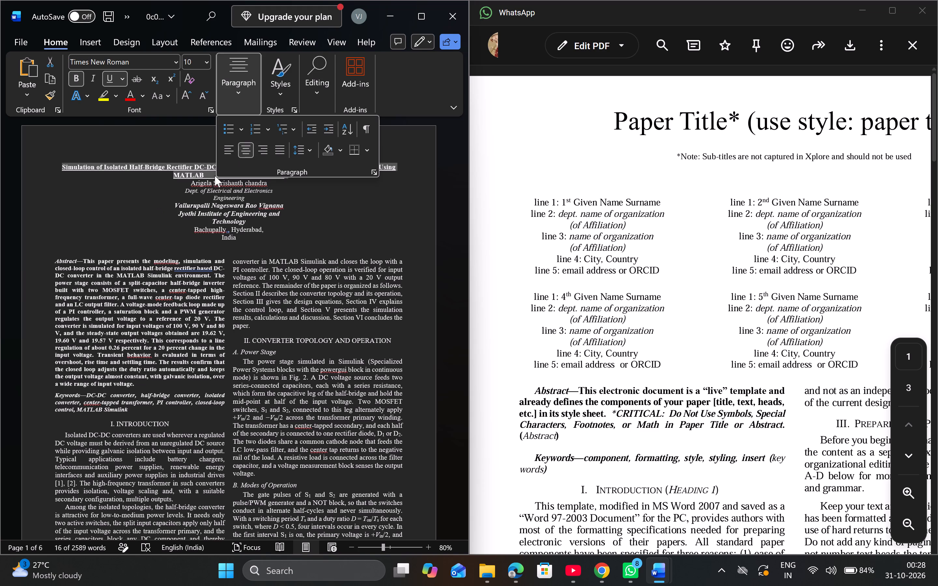
click(276, 147)
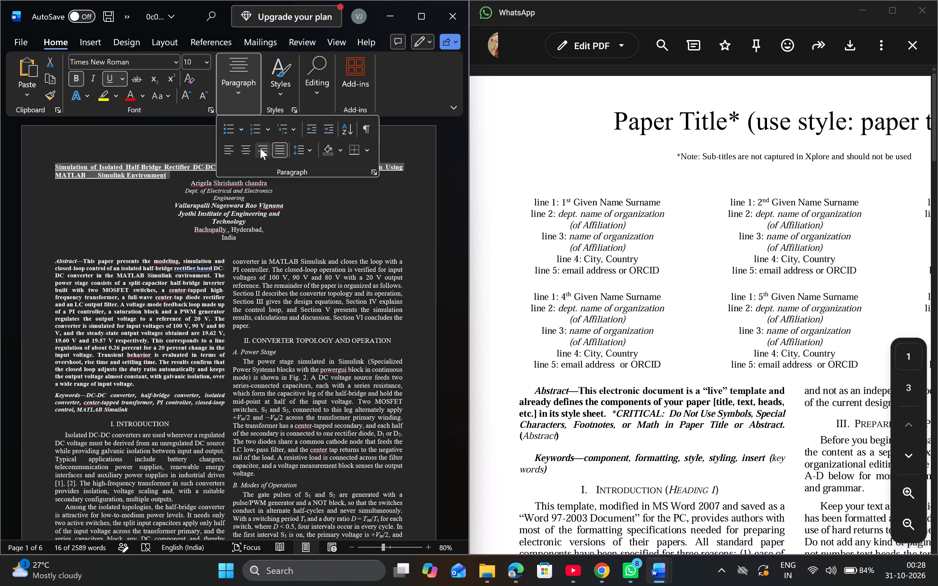
click(249, 146)
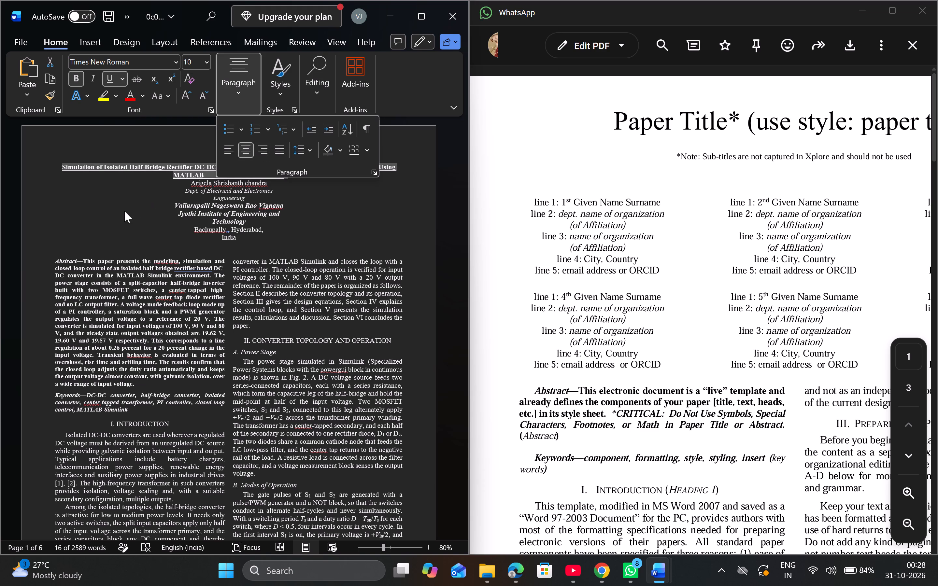
click(124, 211)
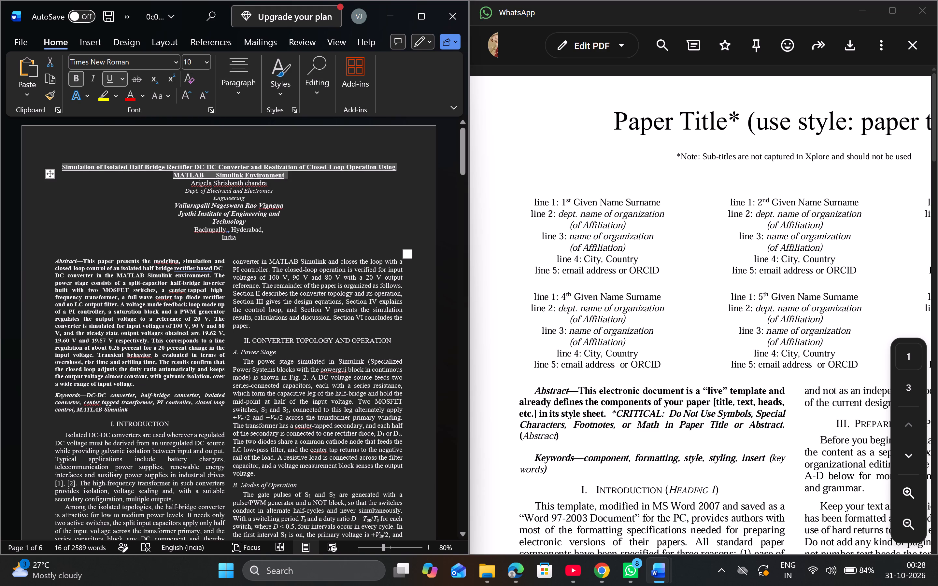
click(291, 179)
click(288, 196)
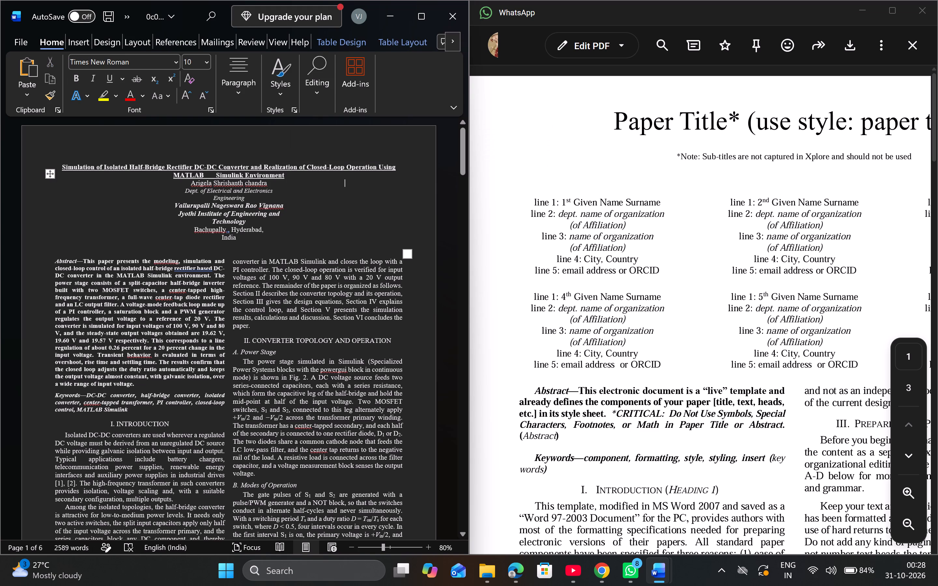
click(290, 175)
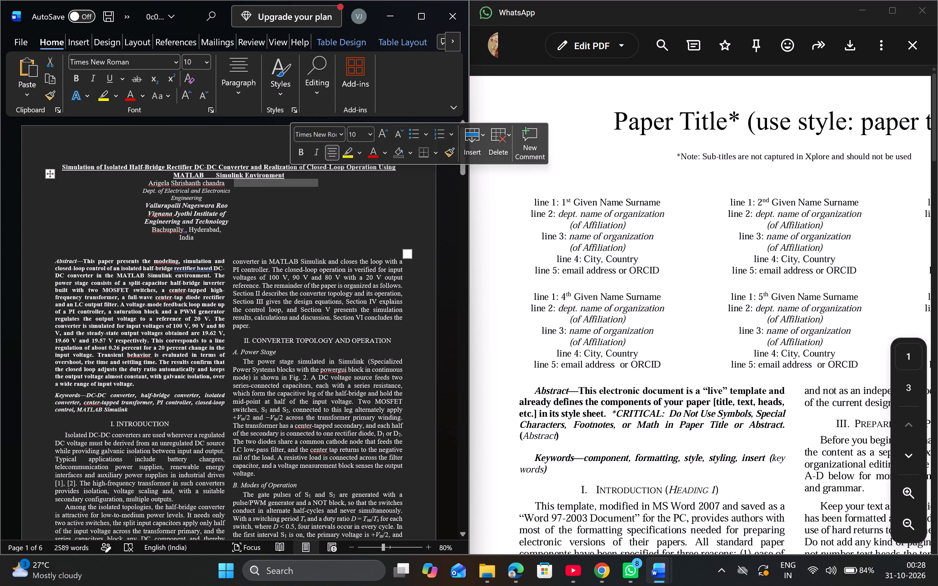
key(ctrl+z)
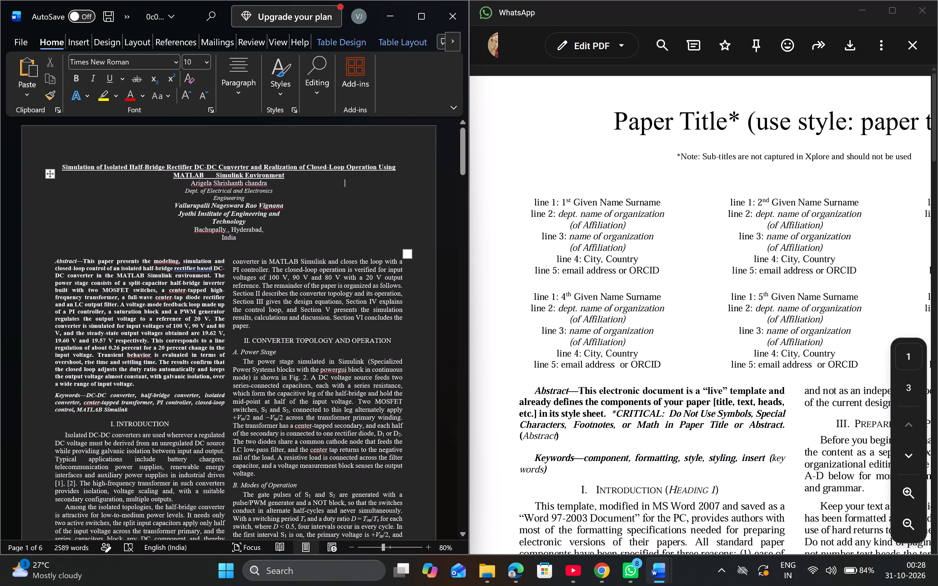
Insert a blank line after "Simulink Environment" to separate the title from the author block.
click(127, 149)
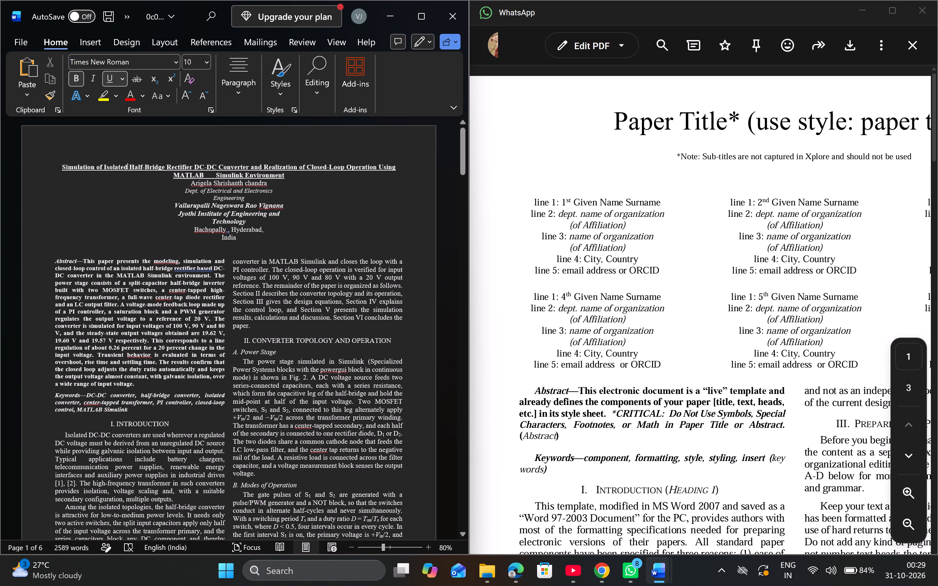
click(283, 172)
key(Right)
key(Return)
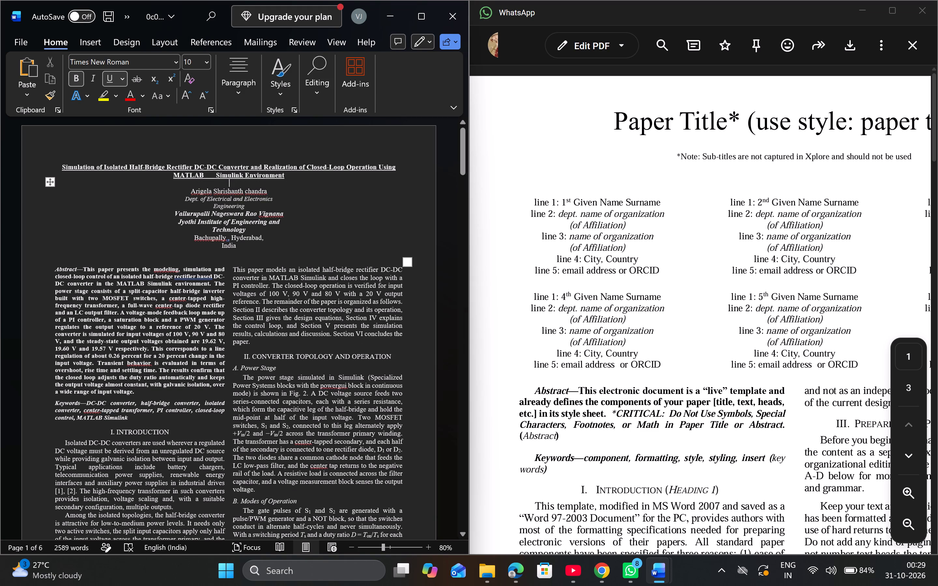
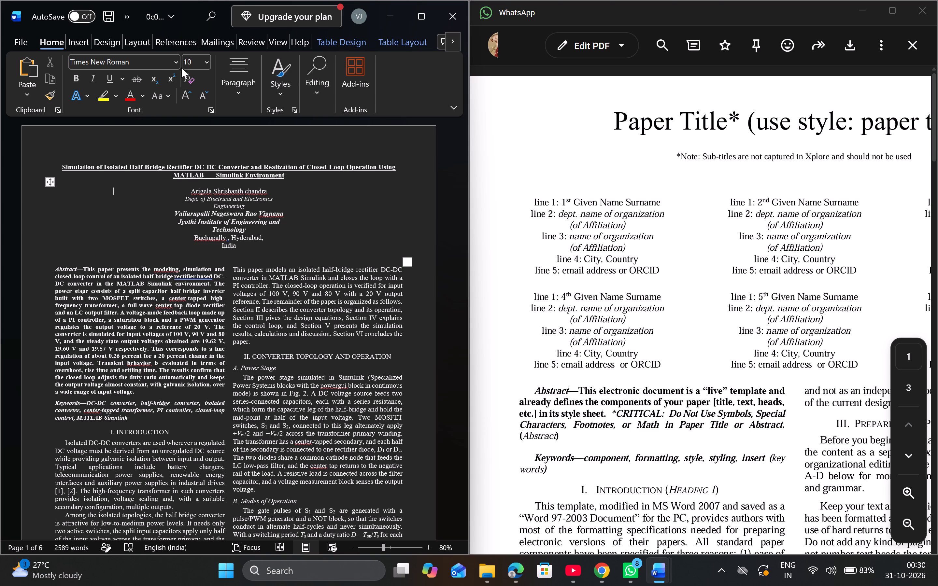
Set the font size to 16 on the blank line in the empty table cell beside the author block.
click(131, 64)
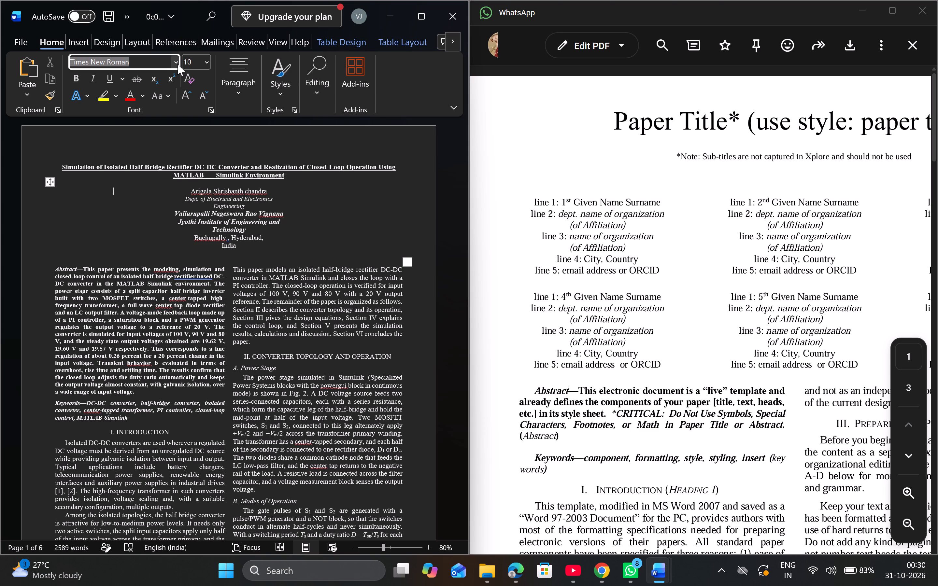
click(178, 64)
click(209, 59)
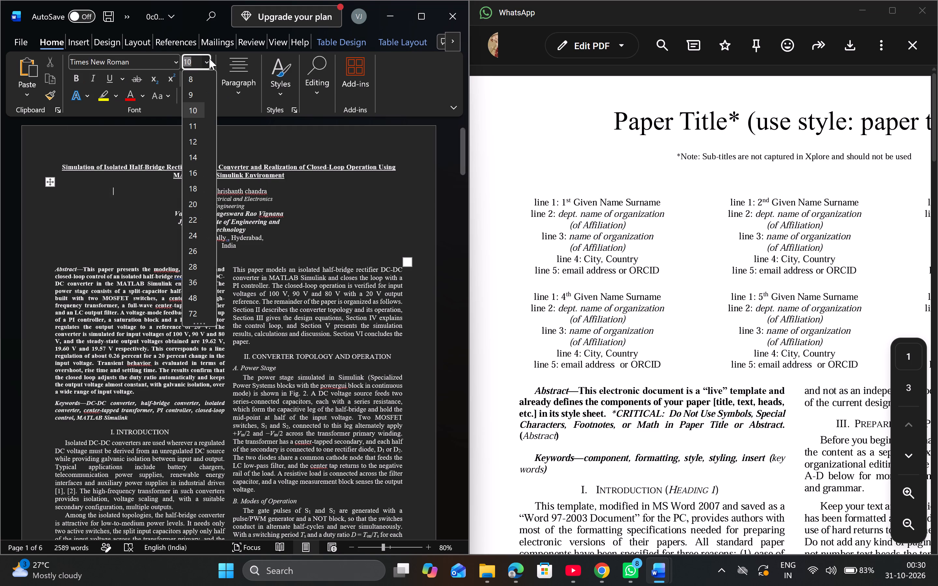
click(194, 177)
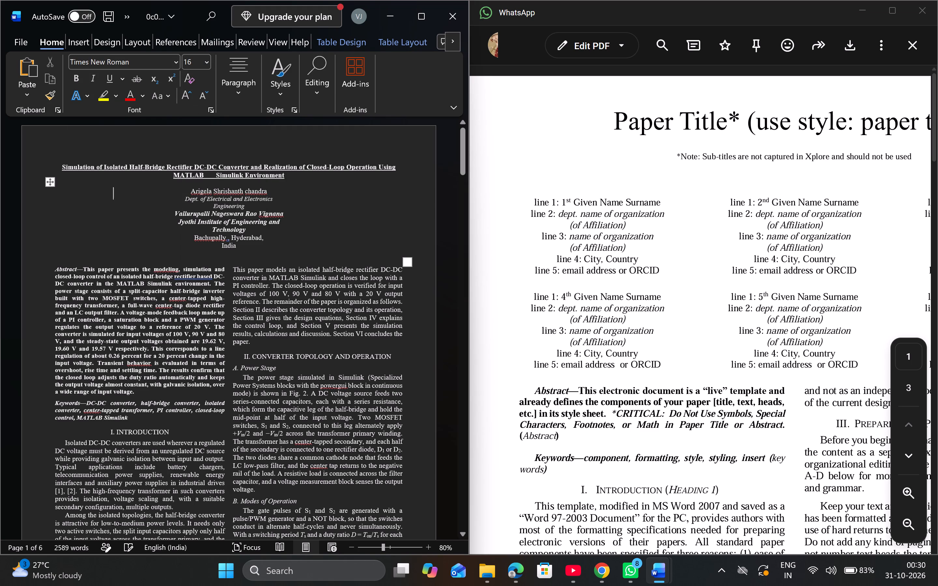
click(147, 203)
Set the font size of the whole paper title to 20.
drag(60, 167, 251, 179)
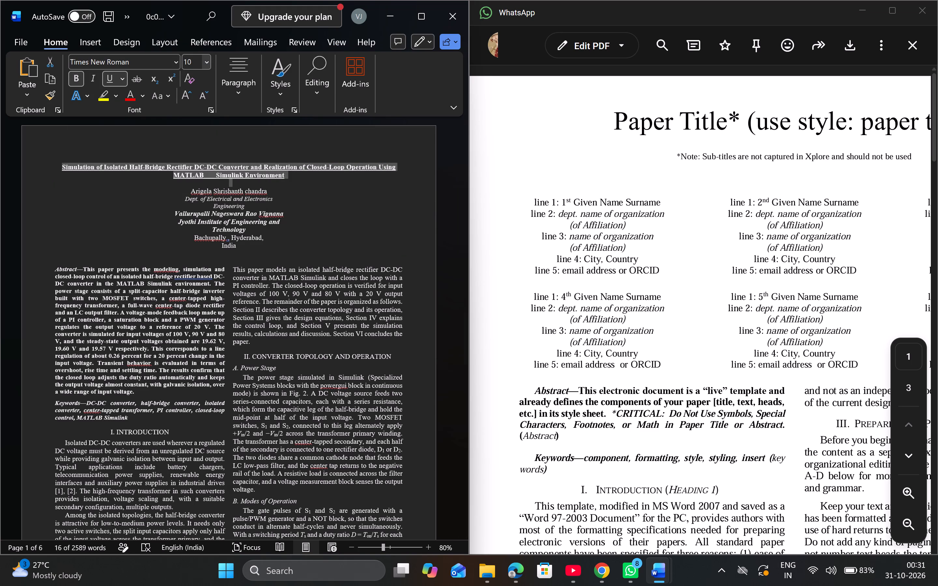
click(199, 59)
click(208, 64)
click(202, 199)
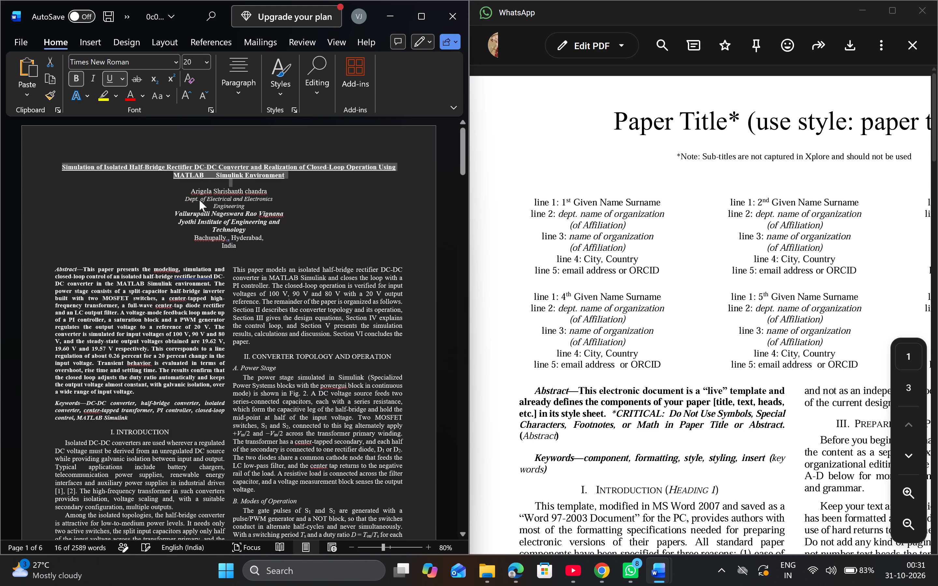
Delete most of the extra spaces between "MATLAB" and "Simulink" in the title.
click(212, 199)
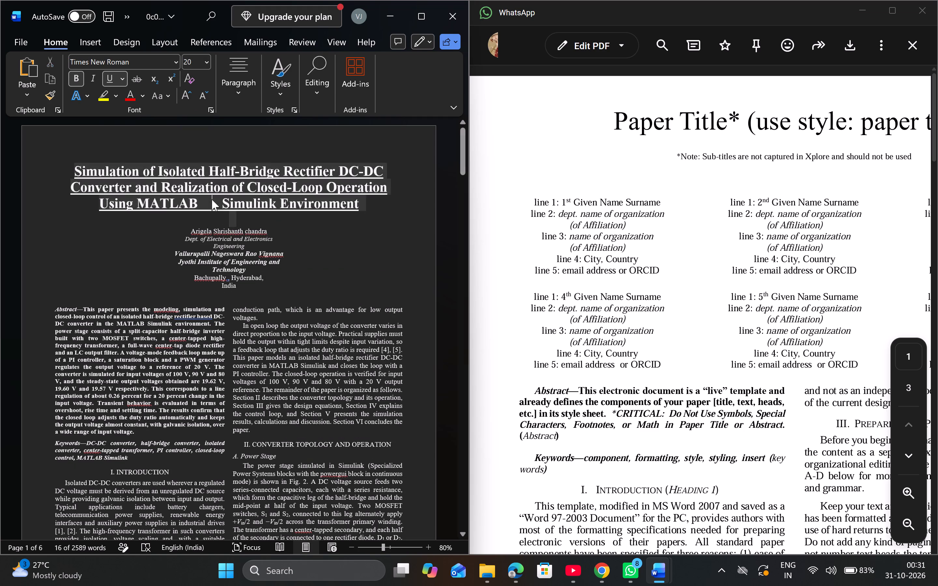
key(BackSpace)
key(BackSpace)
key(BackSpace)
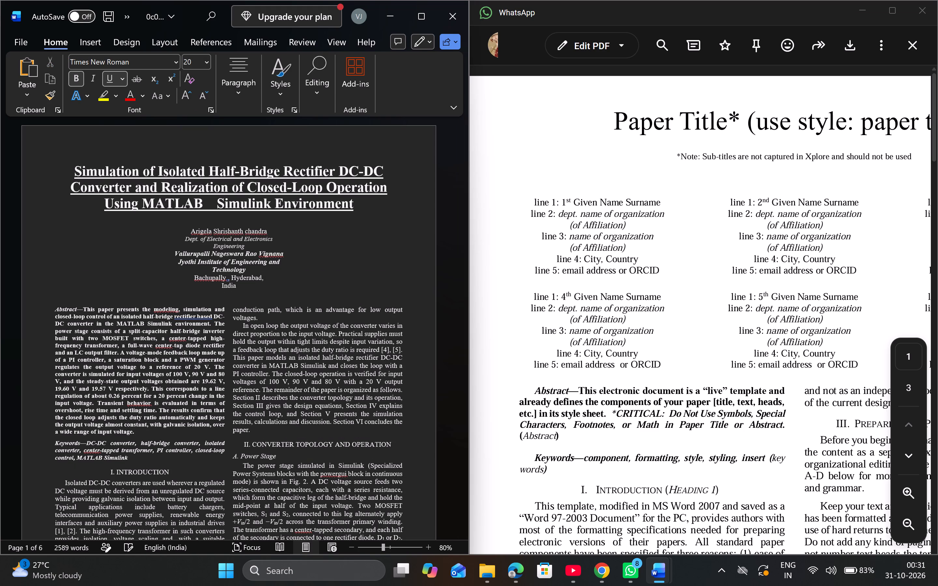
key(BackSpace)
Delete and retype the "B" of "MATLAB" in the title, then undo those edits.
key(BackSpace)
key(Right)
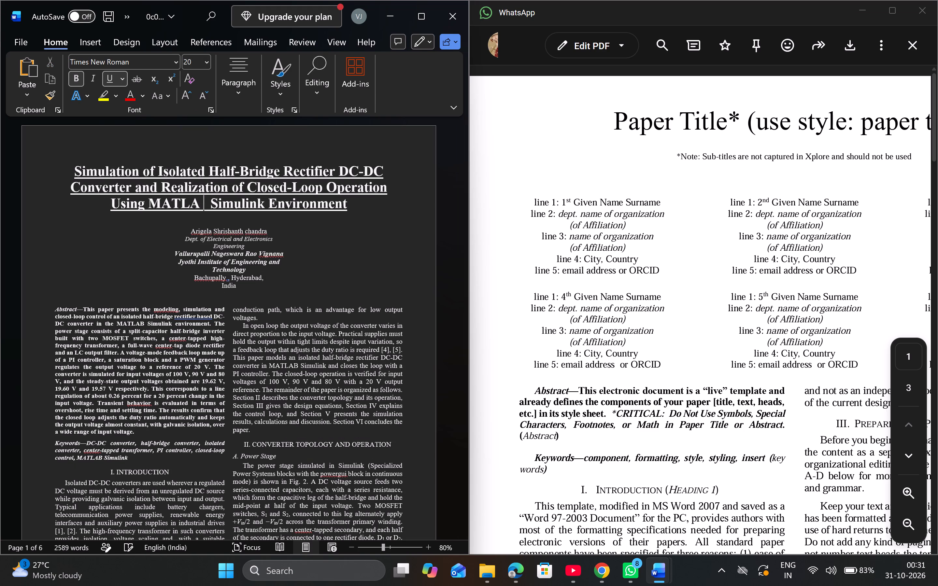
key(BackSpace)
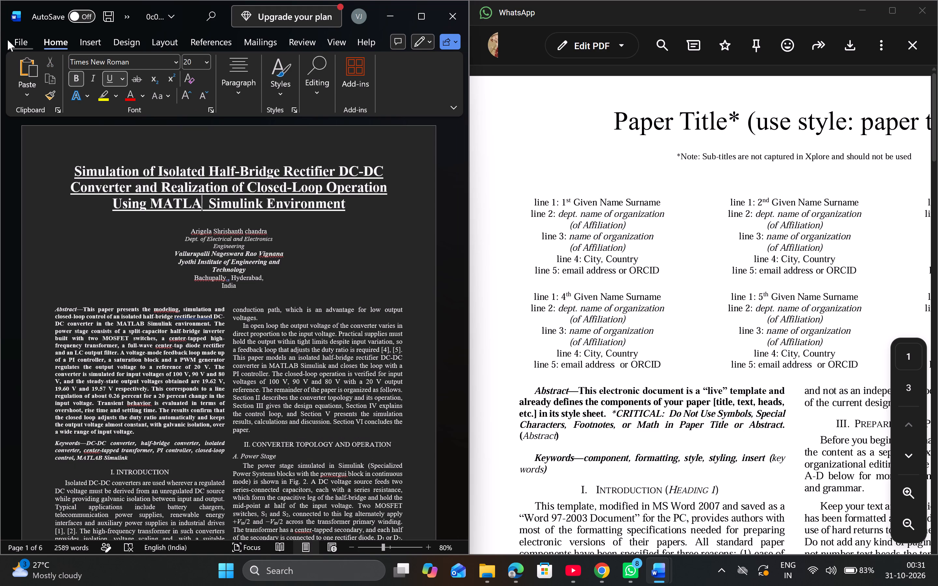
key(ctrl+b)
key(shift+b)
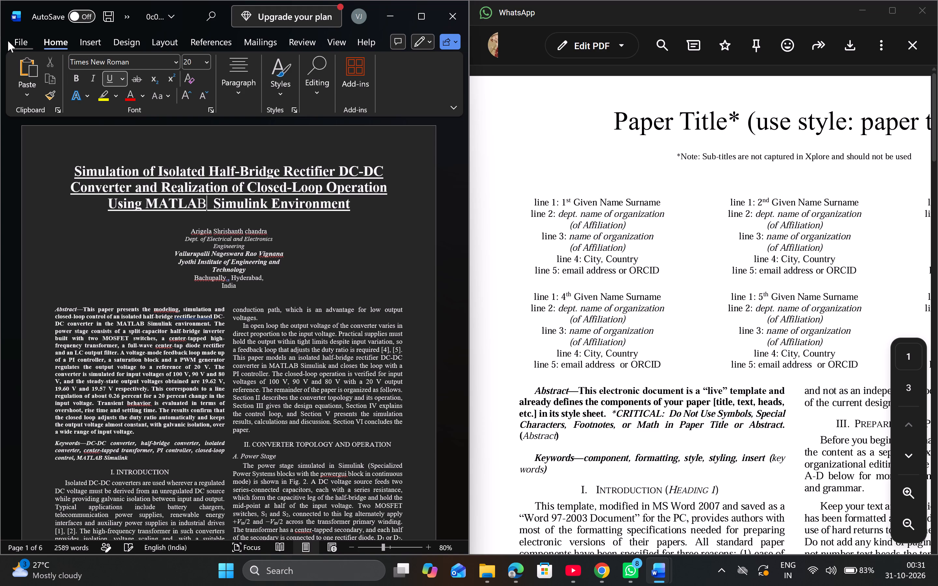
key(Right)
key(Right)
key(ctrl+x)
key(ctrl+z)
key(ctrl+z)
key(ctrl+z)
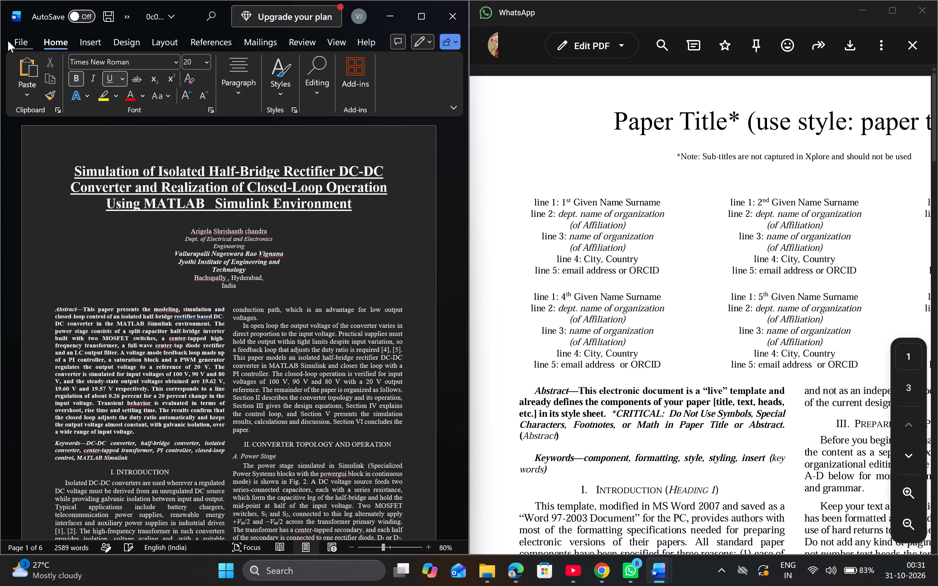
Remove the remaining surplus spaces so that "MATLAB Simulink" in the title is separated by a single space.
key(Right)
key(Right)
key(BackSpace)
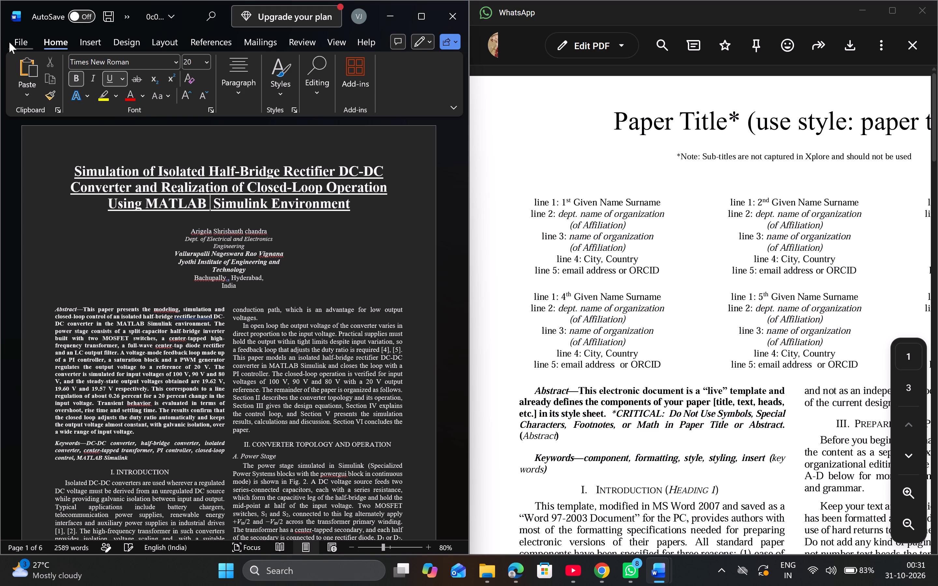
key(Right)
key(BackSpace)
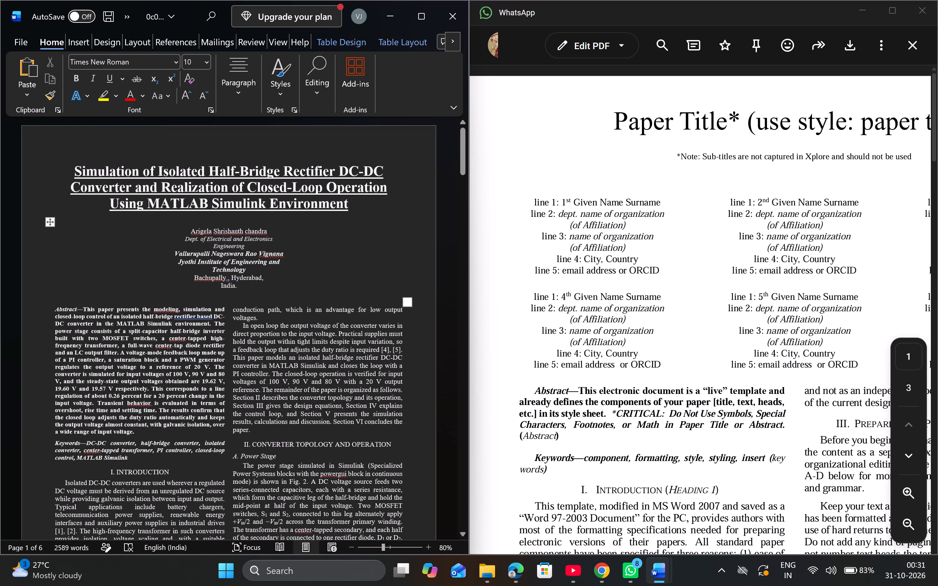
click(297, 175)
drag(354, 210, 207, 180)
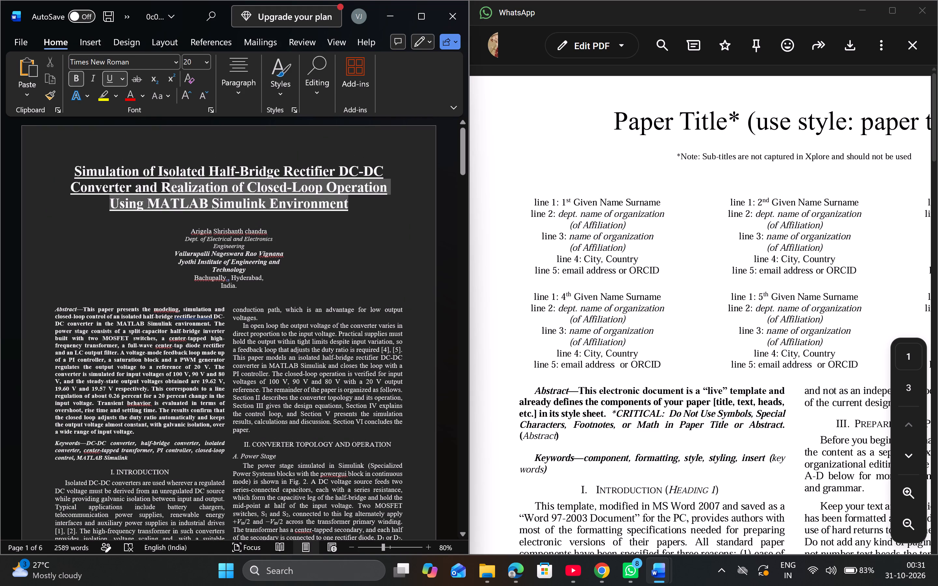
drag(207, 180, 177, 174)
drag(160, 169, 153, 168)
drag(78, 163, 106, 184)
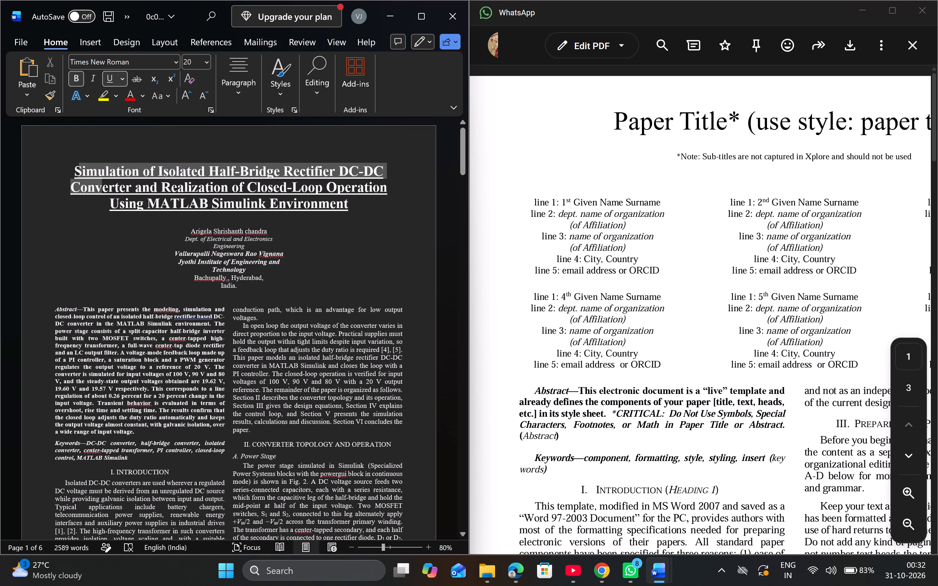
drag(106, 184, 314, 210)
click(362, 231)
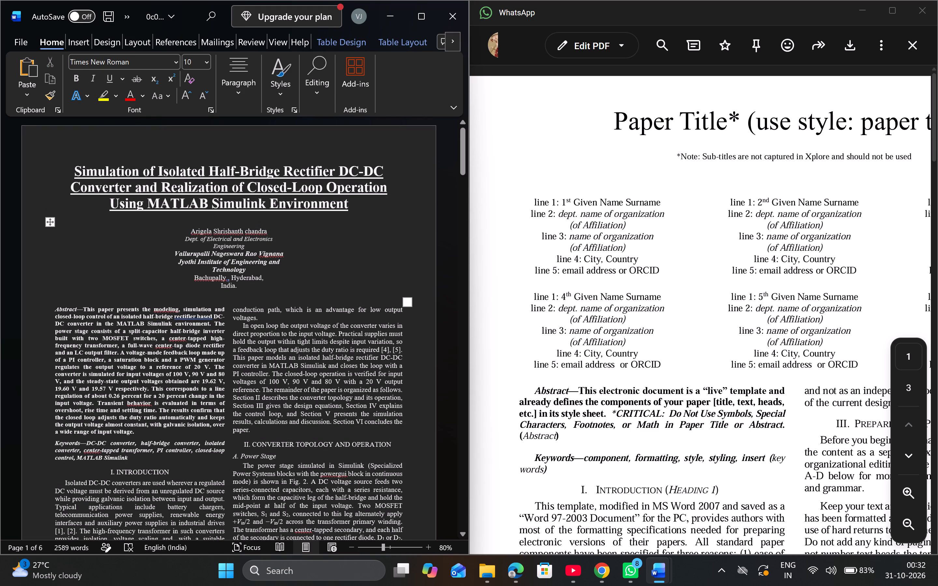
drag(356, 205, 101, 175)
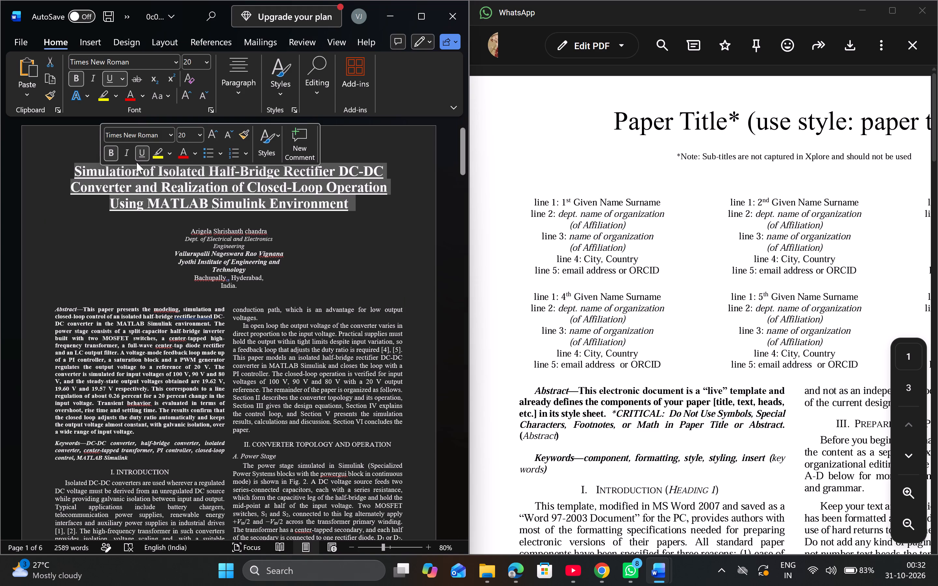
click(142, 146)
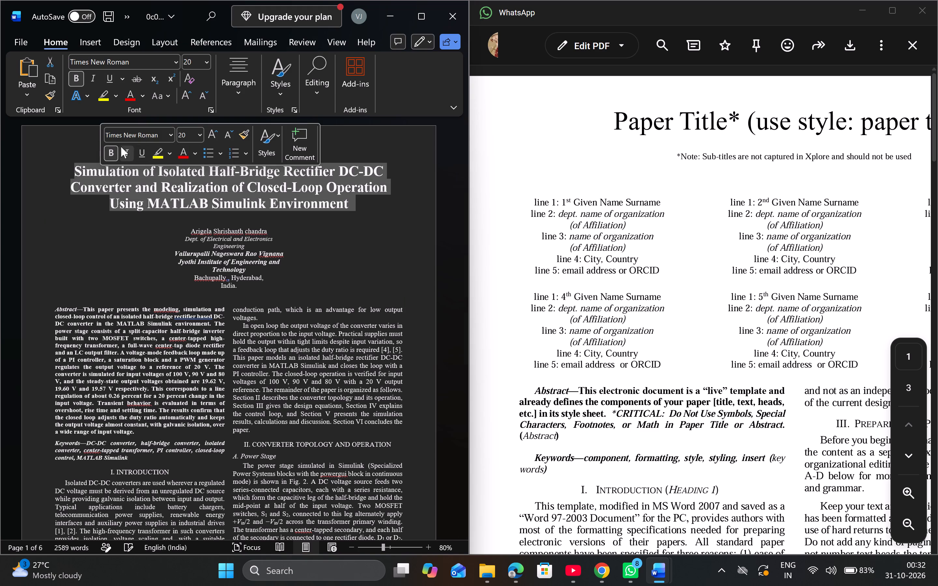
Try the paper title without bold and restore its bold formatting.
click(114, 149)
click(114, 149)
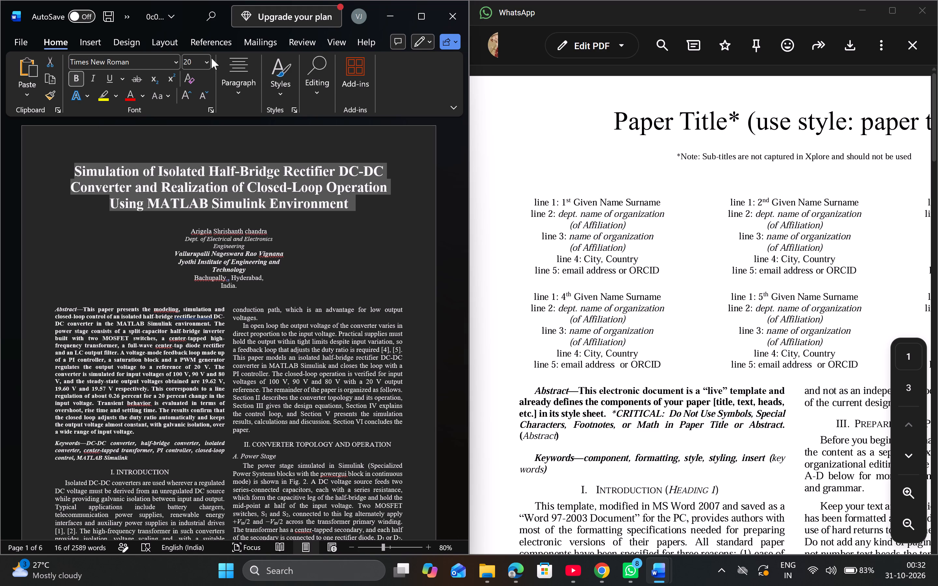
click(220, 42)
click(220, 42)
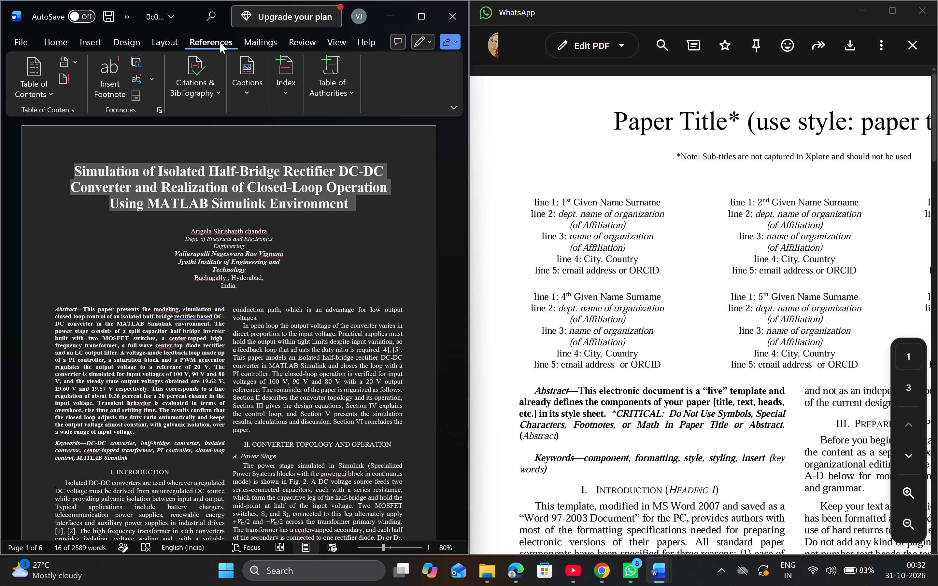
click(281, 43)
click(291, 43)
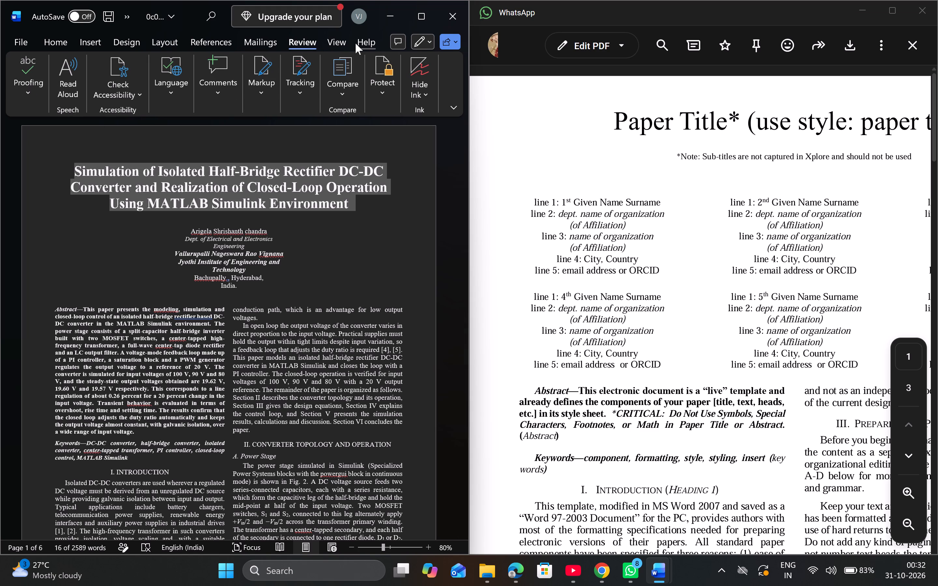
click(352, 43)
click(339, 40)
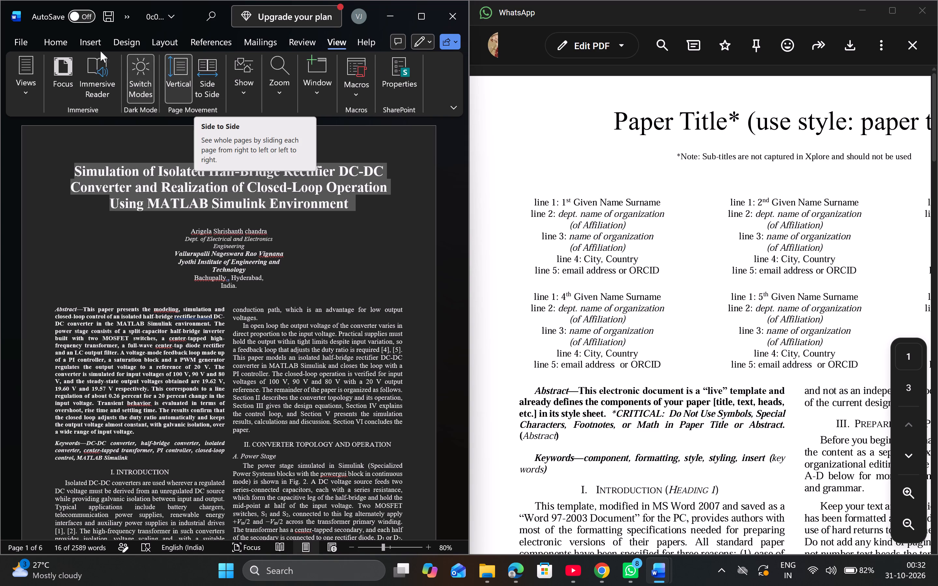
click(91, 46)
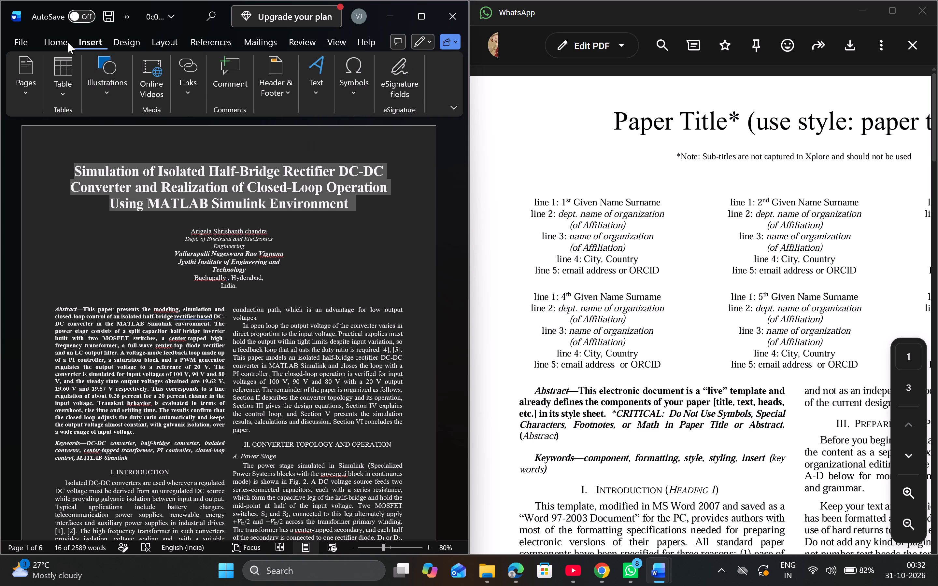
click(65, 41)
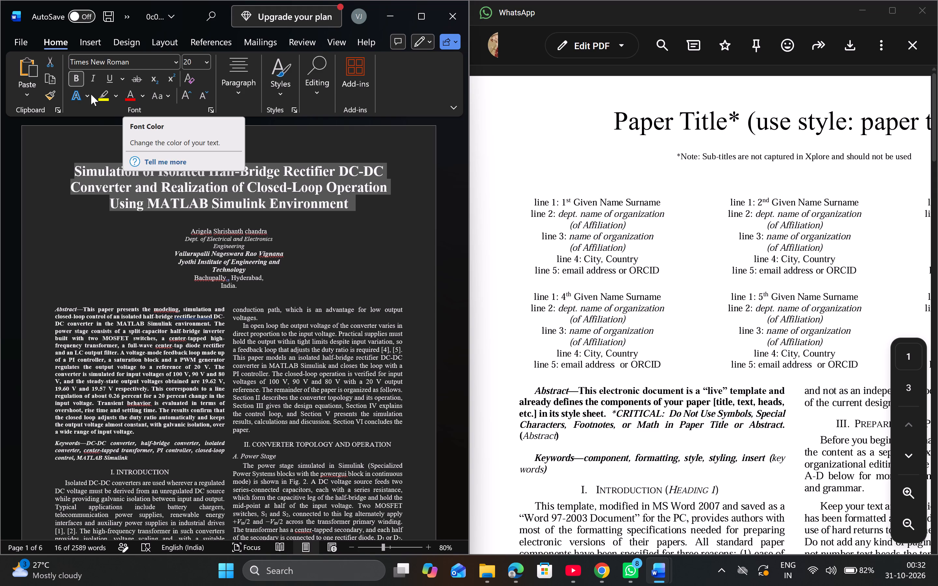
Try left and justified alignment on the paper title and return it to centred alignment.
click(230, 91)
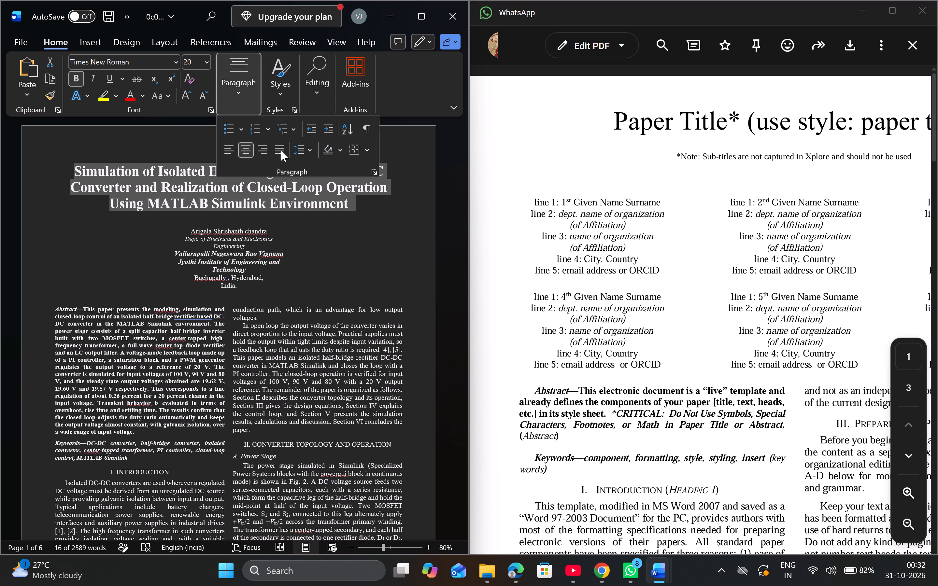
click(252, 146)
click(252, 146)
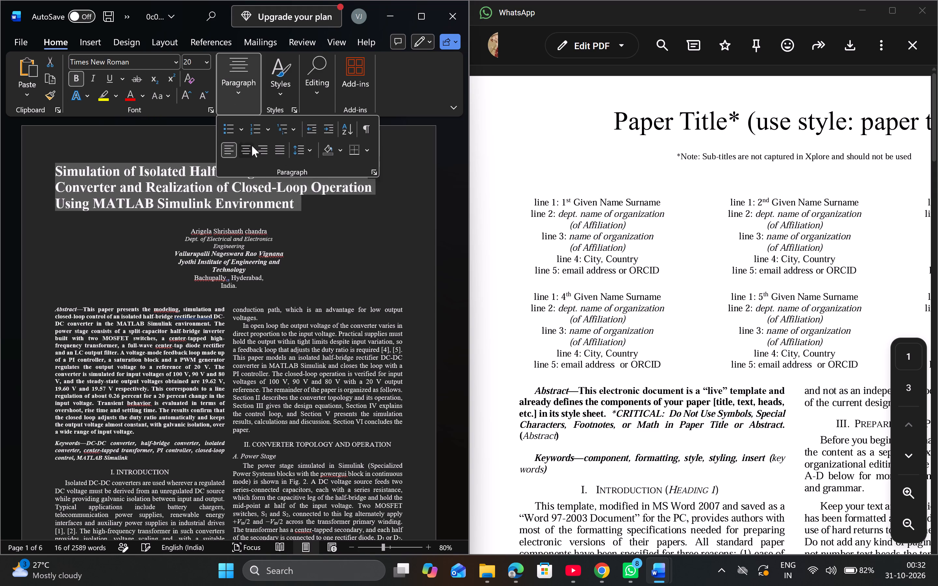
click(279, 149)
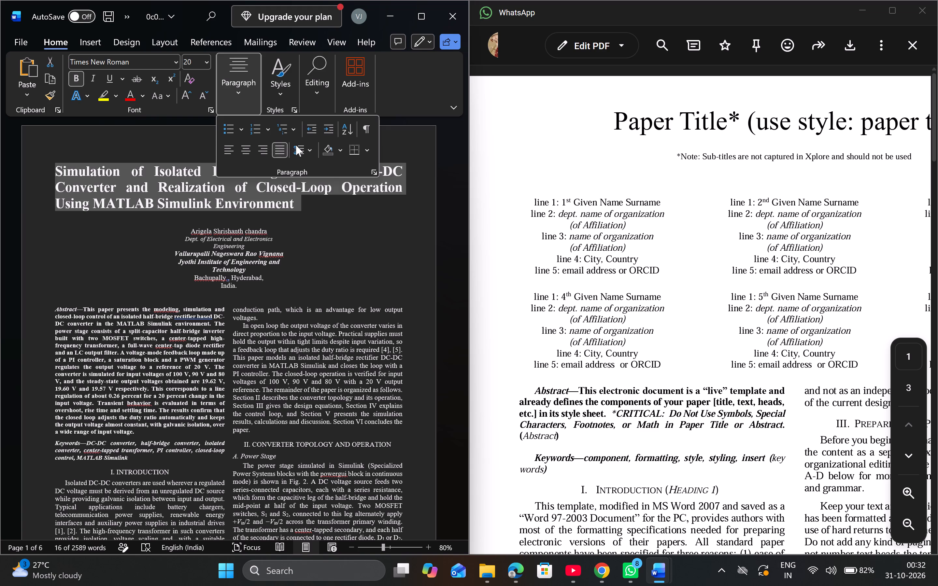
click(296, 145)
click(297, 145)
Centre-align the selected three-line paper title.
click(248, 146)
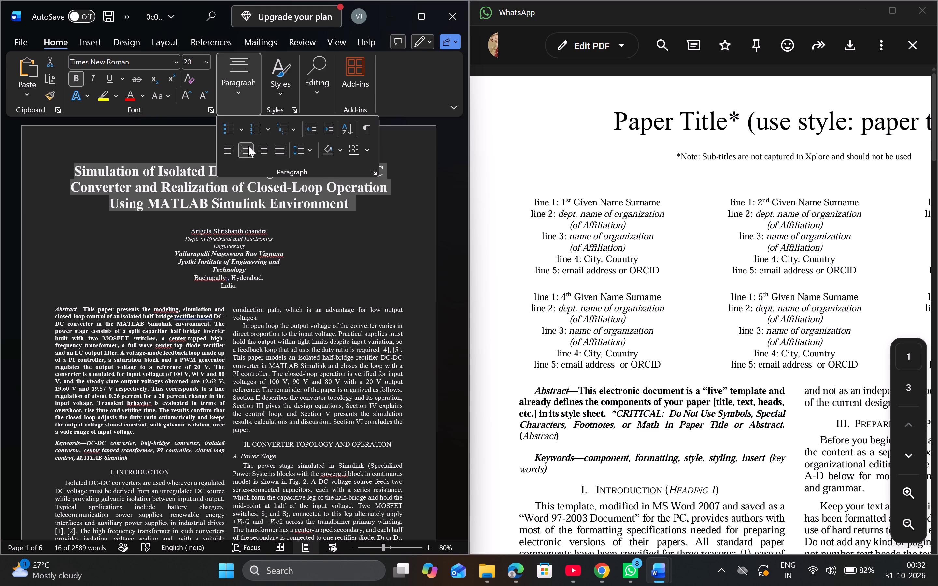
click(109, 237)
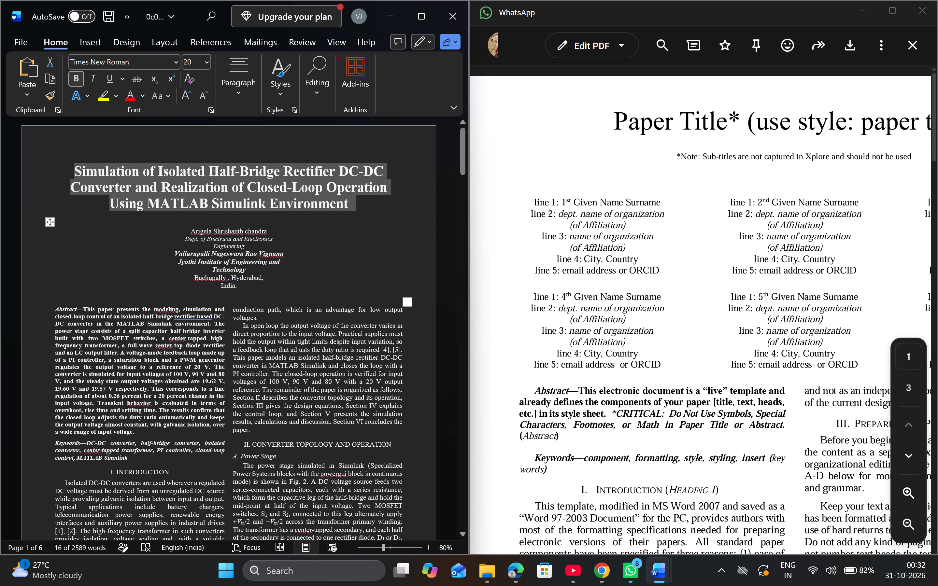
click(138, 230)
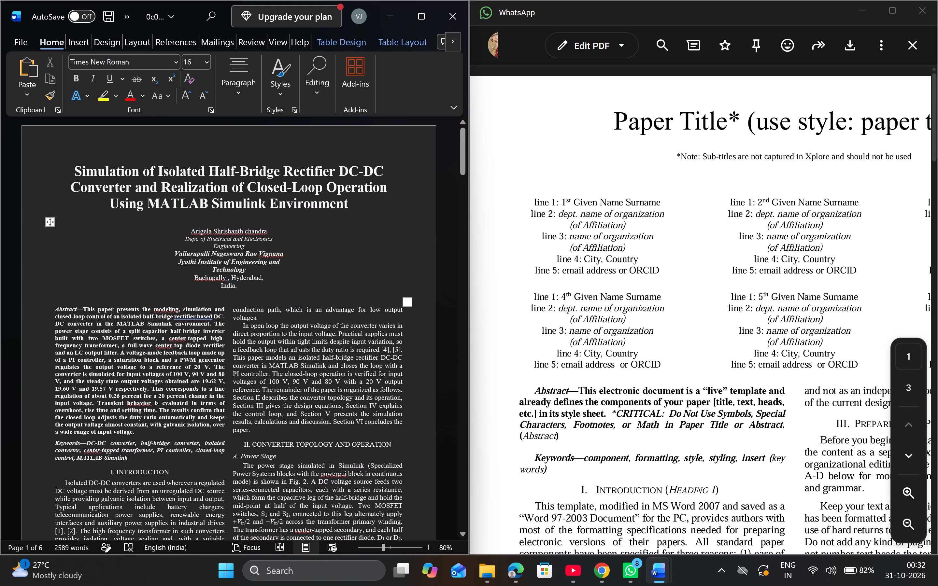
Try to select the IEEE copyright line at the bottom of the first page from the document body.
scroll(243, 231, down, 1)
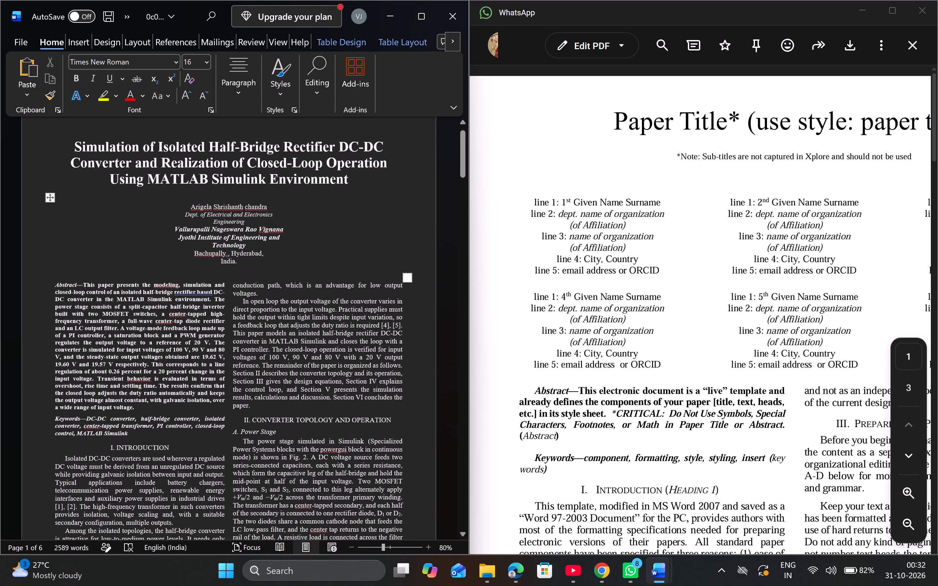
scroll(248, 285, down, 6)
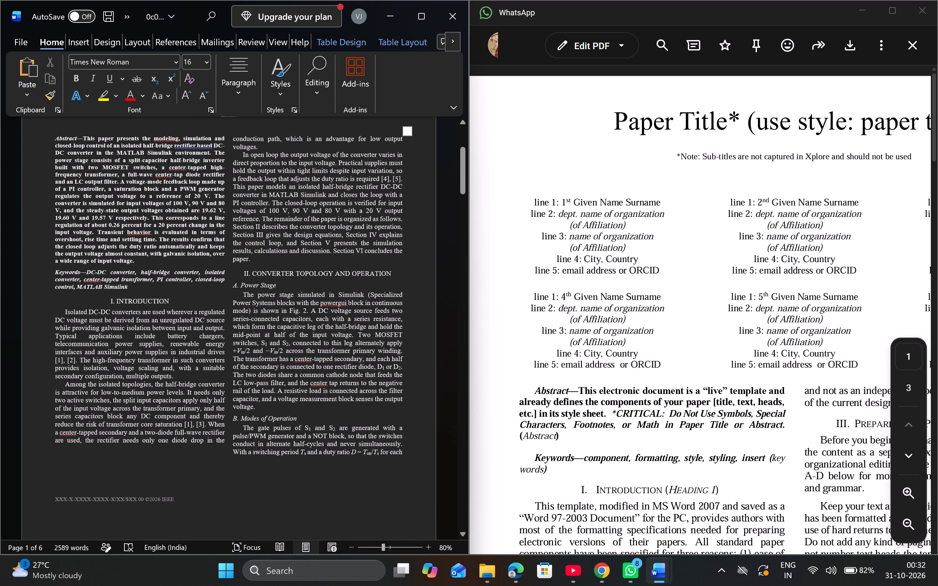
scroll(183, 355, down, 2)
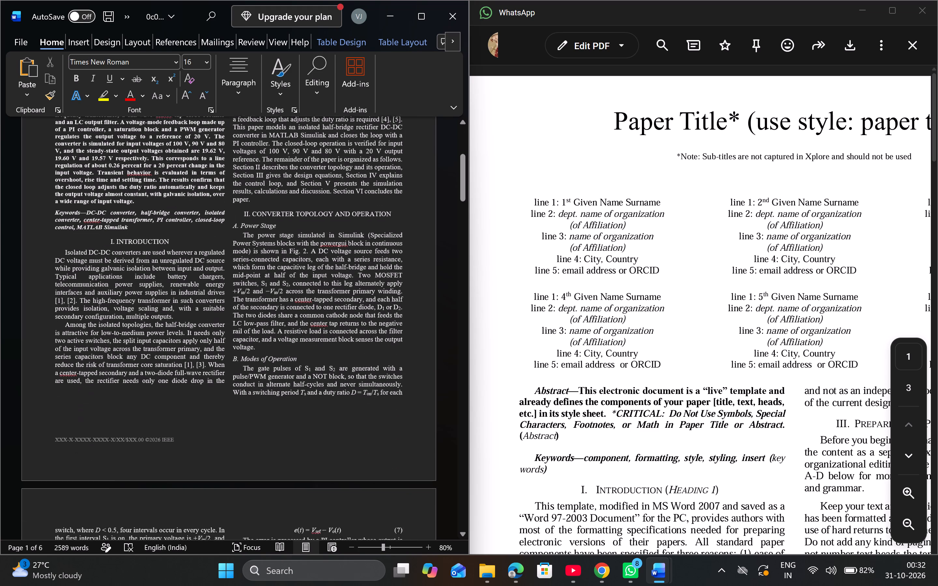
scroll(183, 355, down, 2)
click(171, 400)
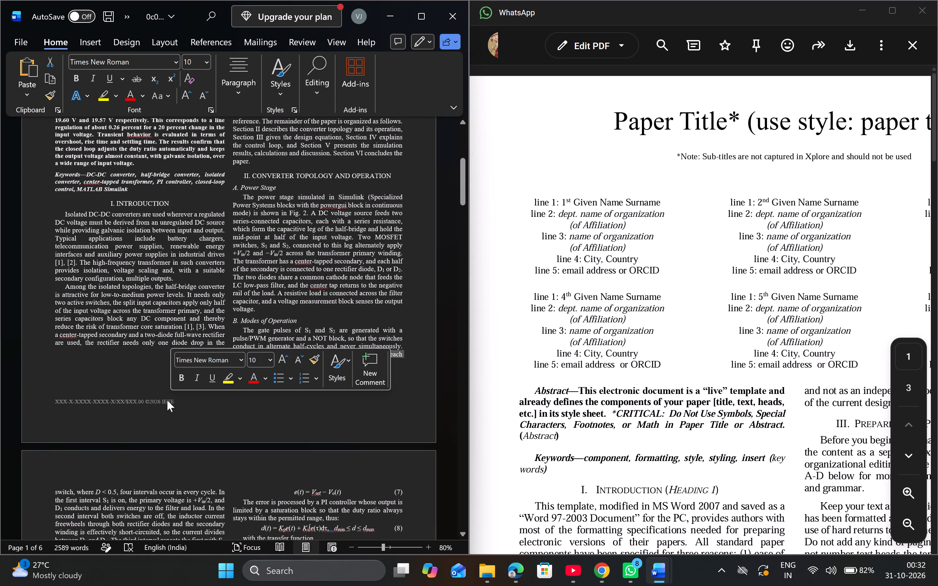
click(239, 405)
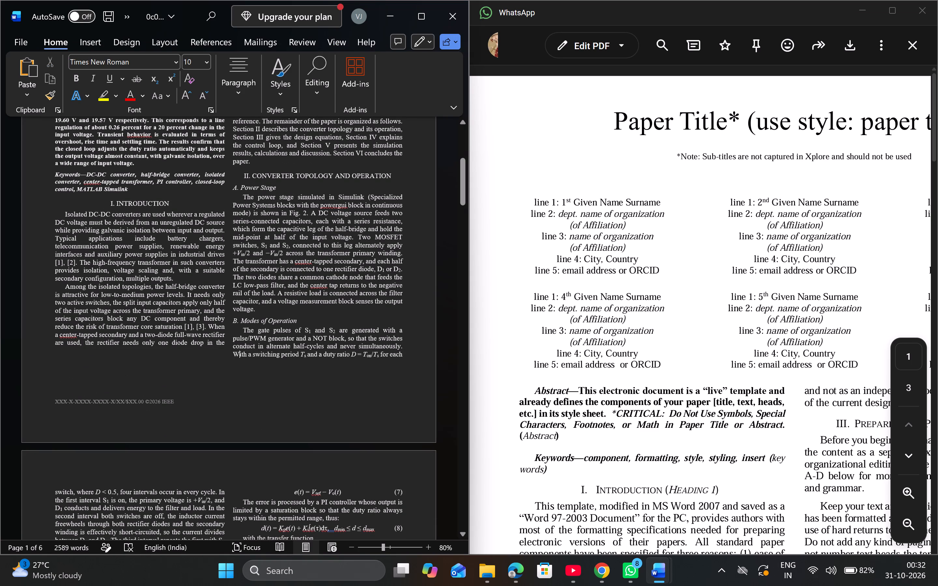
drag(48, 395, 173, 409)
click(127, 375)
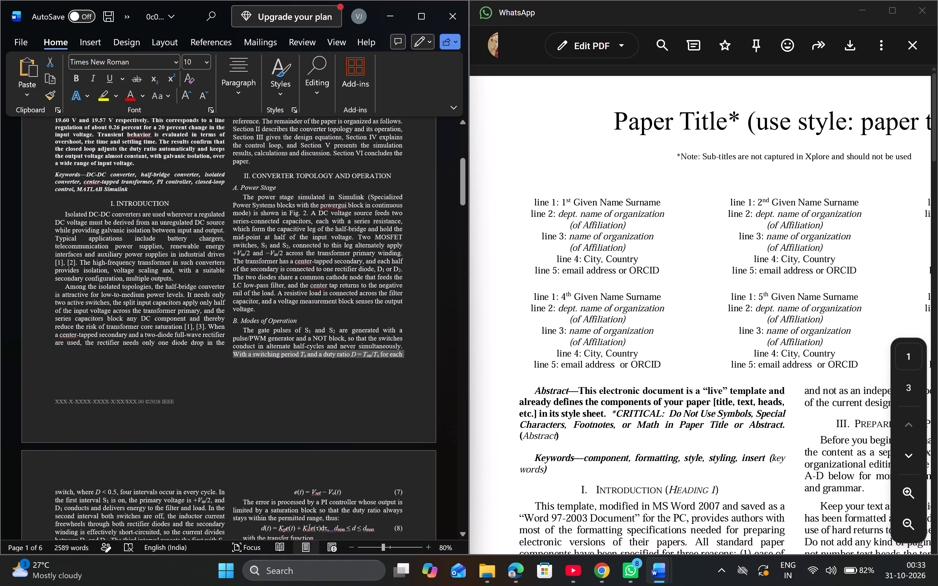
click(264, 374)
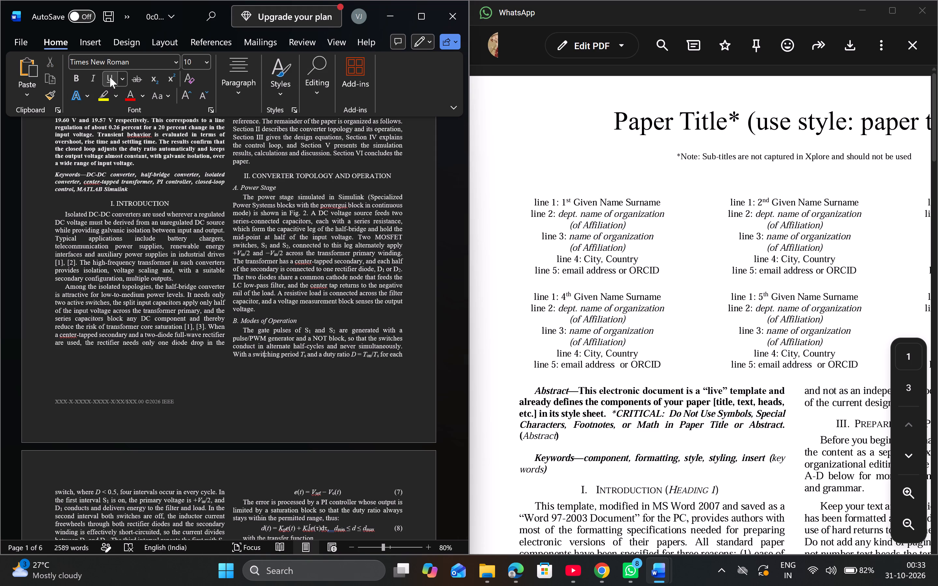
Enter header and footer editing and delete the "XXX-X-XXXX-XXXX-X/XX/$XX.00 ©2026 IEEE" line from the first-page footer.
click(206, 20)
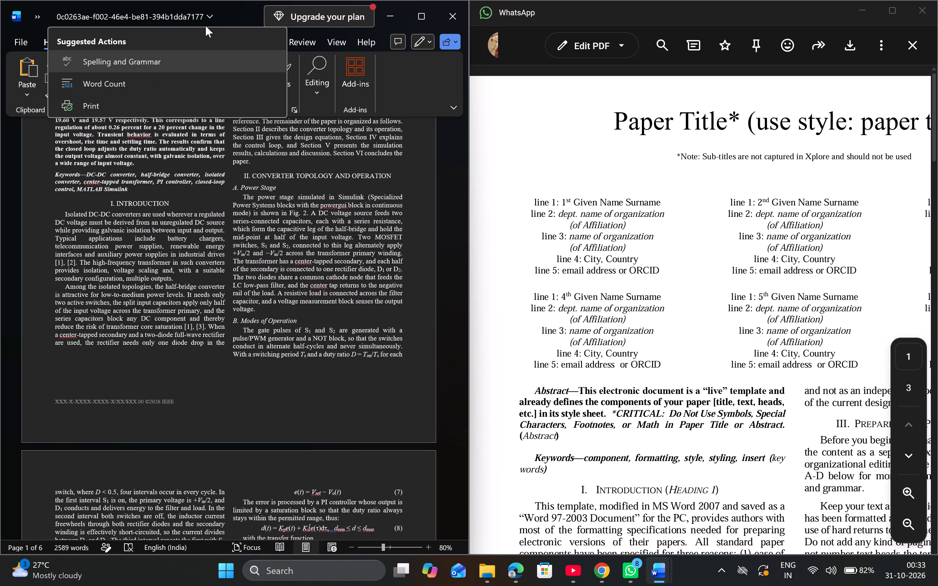
text(he)
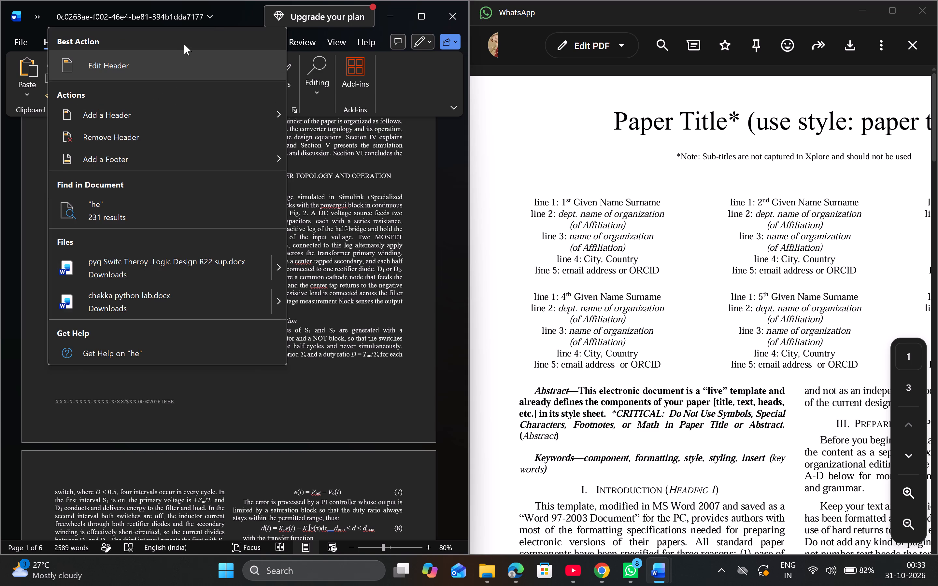
click(197, 59)
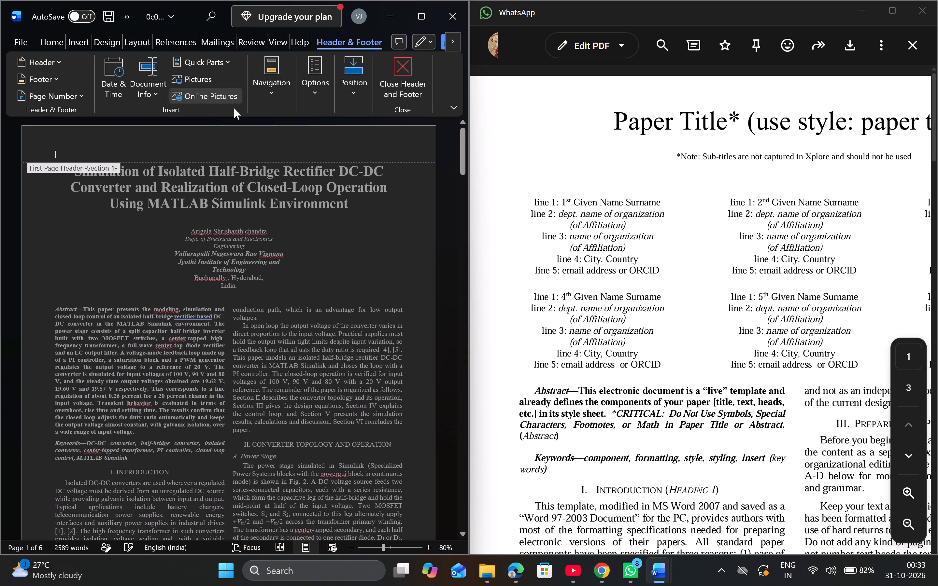
scroll(120, 231, down, 9)
scroll(109, 373, down, 3)
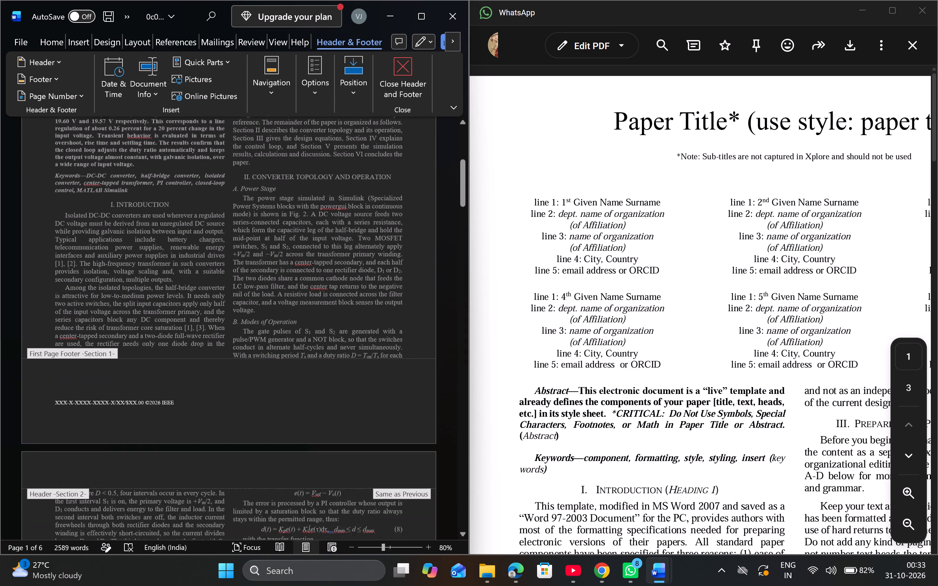
drag(176, 379, 69, 375)
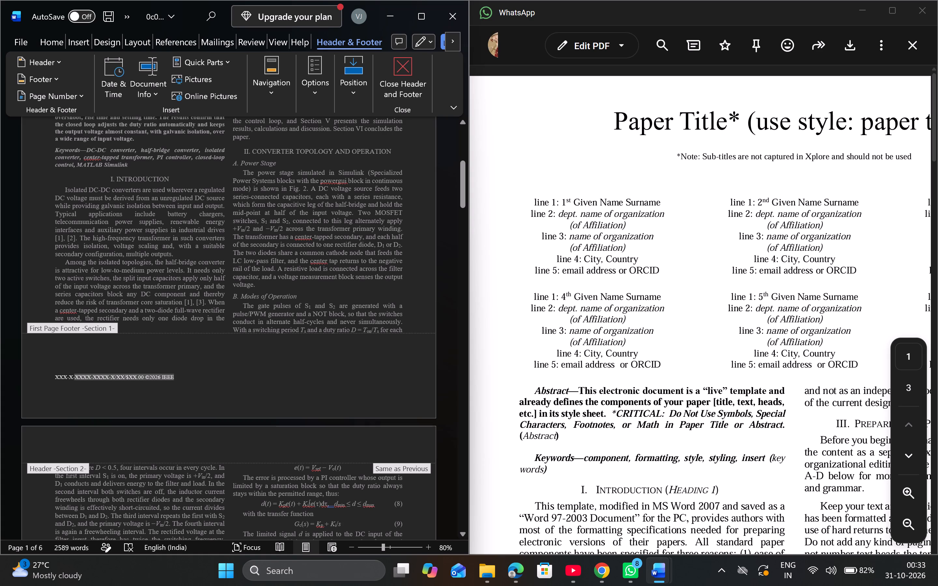
drag(69, 375, 48, 375)
key(BackSpace)
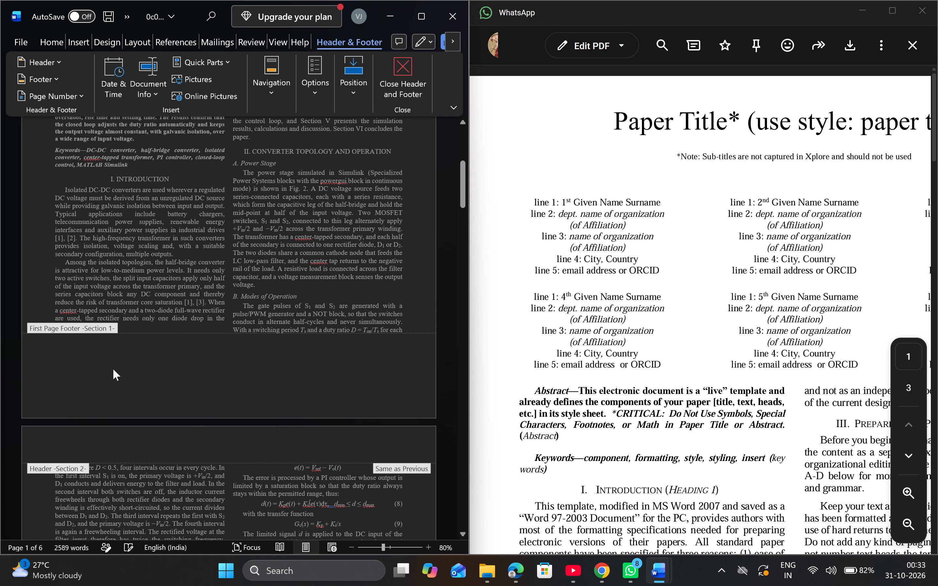
Check the headers and footers on the remaining pages for leftover template text.
scroll(117, 372, down, 4)
scroll(117, 372, down, 20)
scroll(117, 372, down, 12)
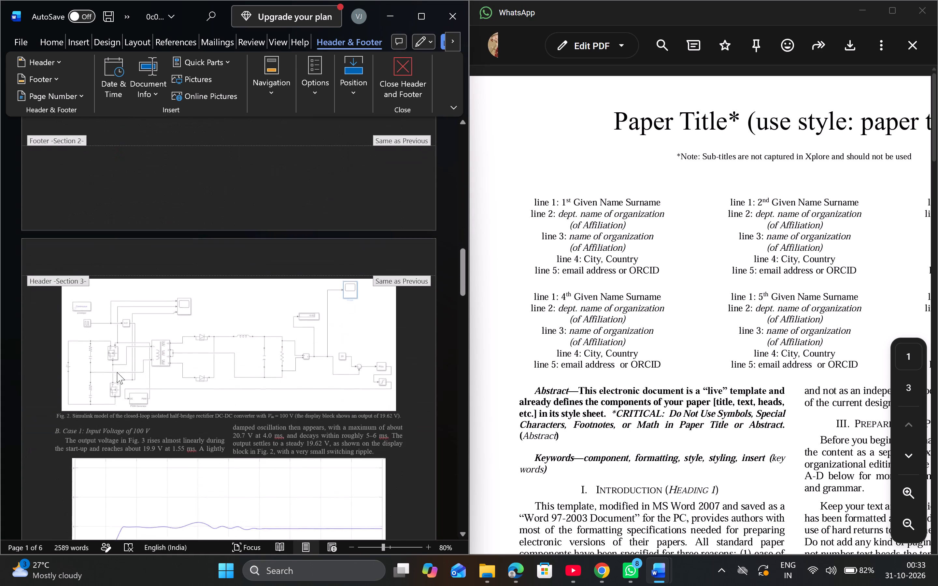
scroll(117, 372, down, 3)
scroll(117, 372, down, 20)
scroll(117, 372, down, 19)
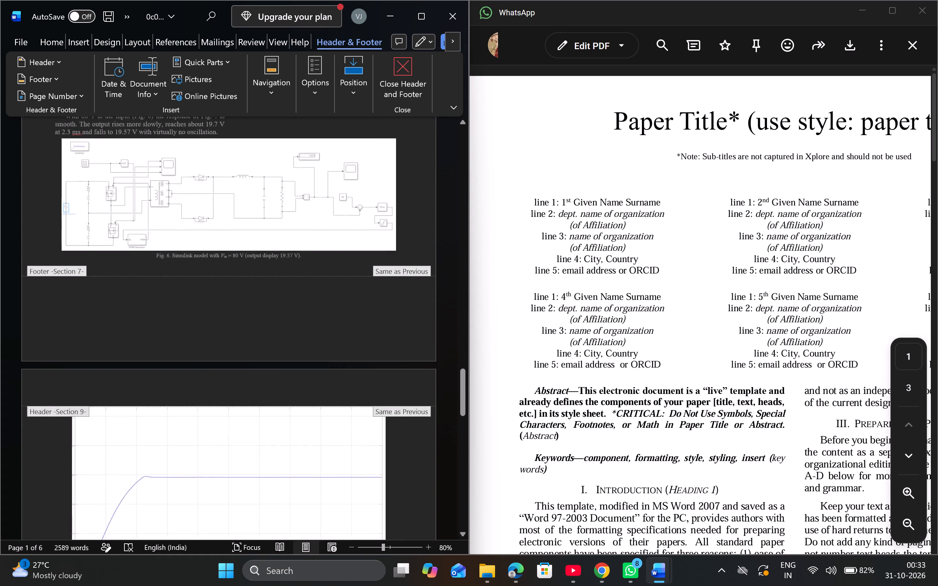
scroll(120, 371, down, 5)
scroll(120, 371, down, 17)
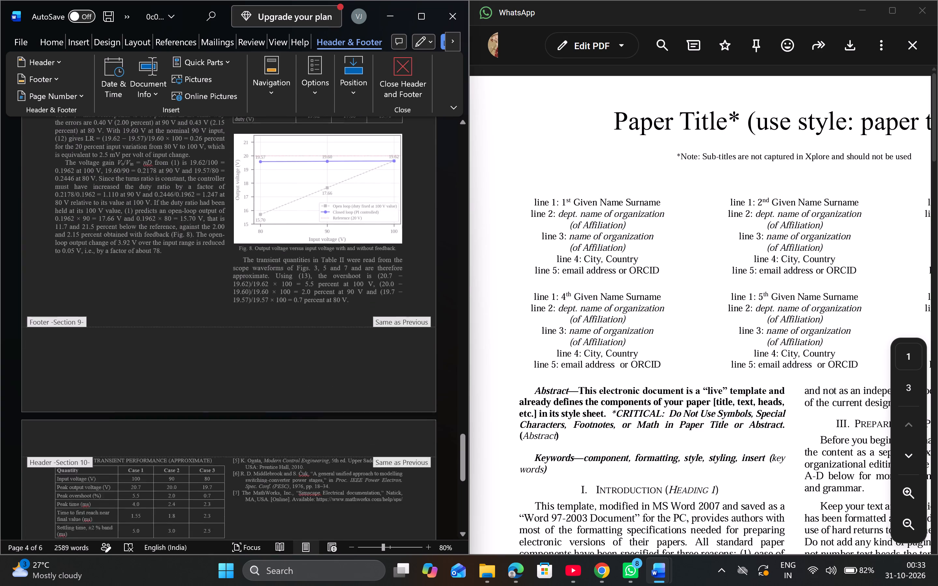
Save the document after reviewing the final page's header and footer.
scroll(122, 368, down, 20)
scroll(122, 368, down, 8)
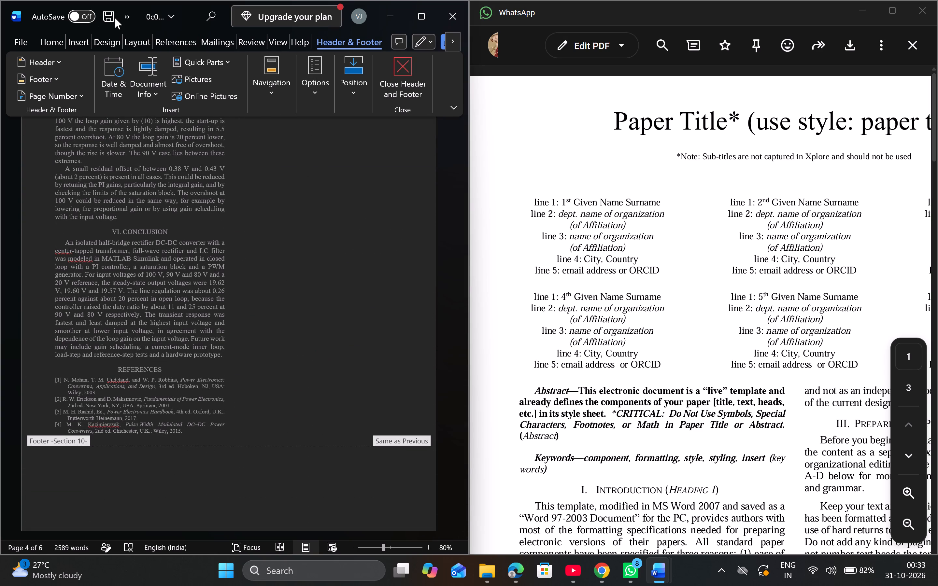
key(ctrl+s)
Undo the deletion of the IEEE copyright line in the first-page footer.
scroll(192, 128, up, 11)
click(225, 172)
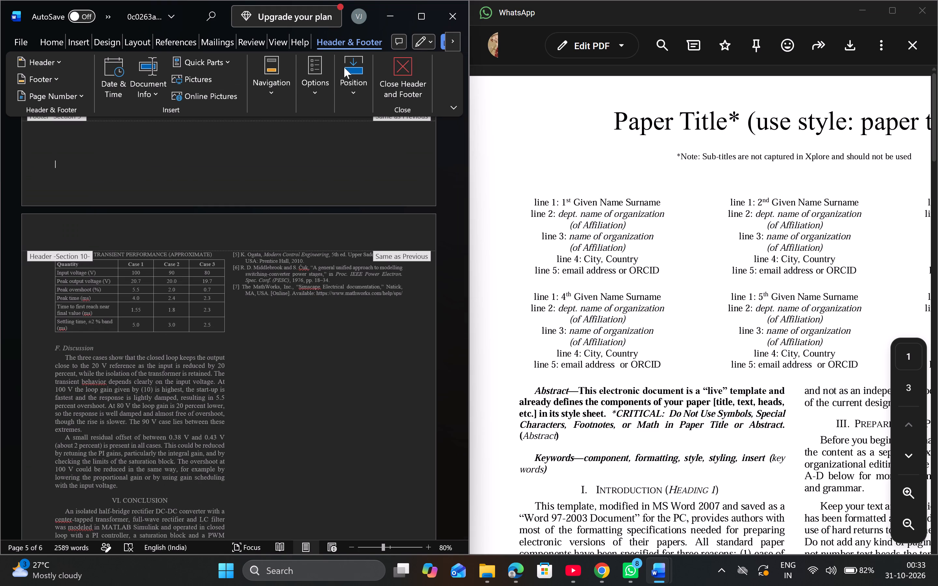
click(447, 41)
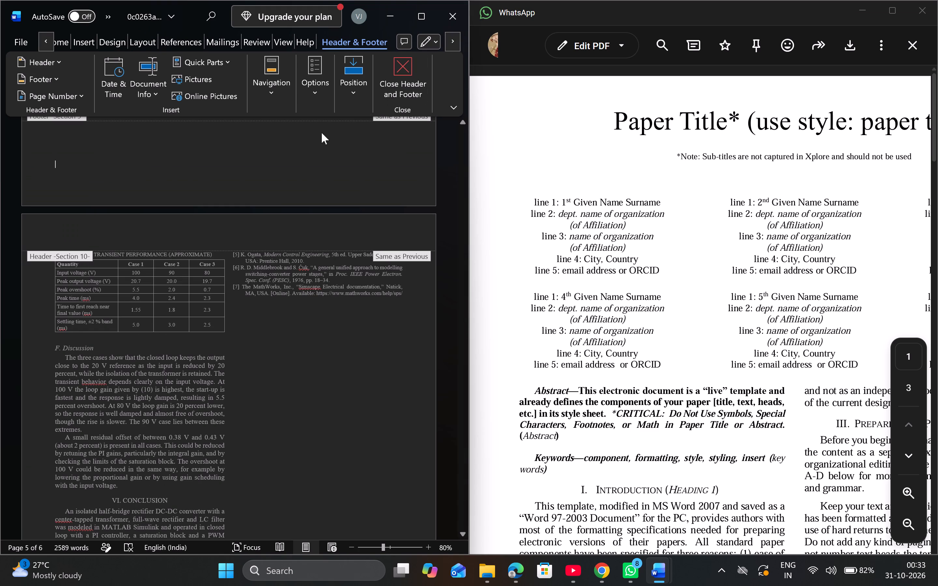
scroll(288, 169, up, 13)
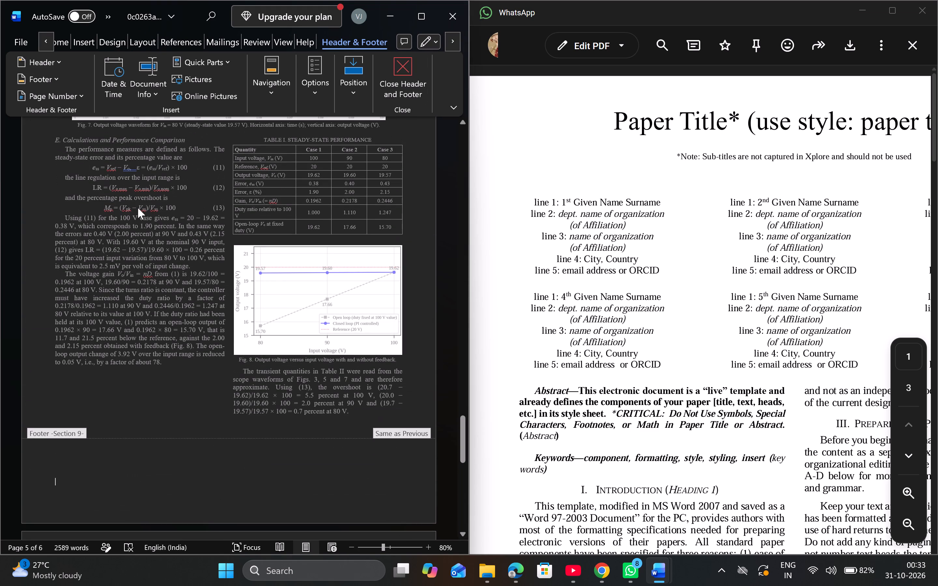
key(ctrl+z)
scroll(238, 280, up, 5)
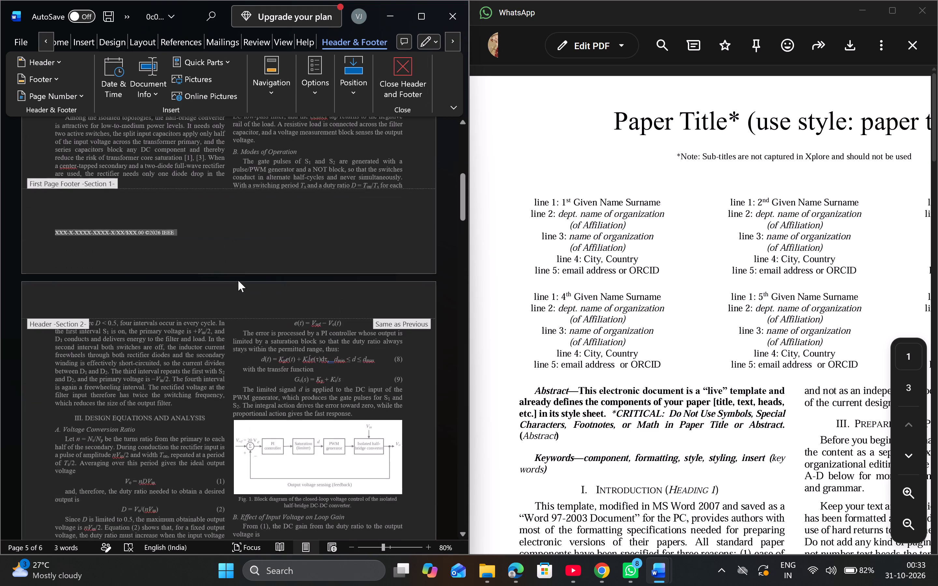
Maximize the document window and close header and footer editing.
scroll(238, 280, up, 20)
scroll(238, 280, up, 12)
click(234, 194)
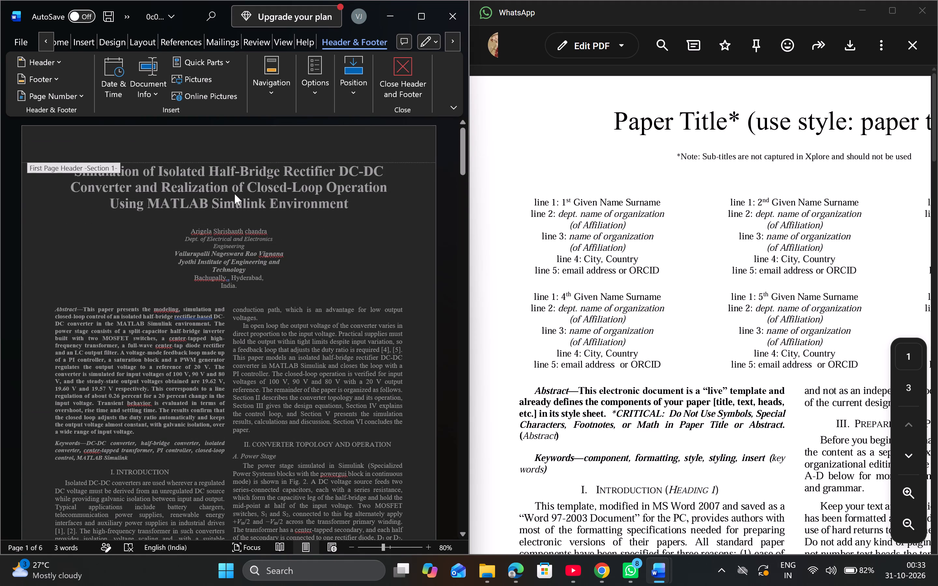
click(242, 199)
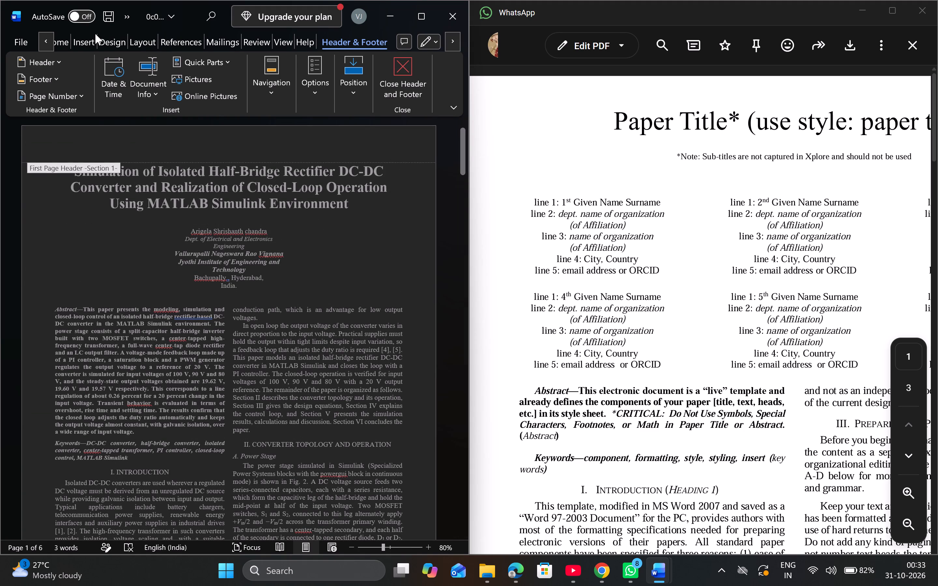
click(423, 21)
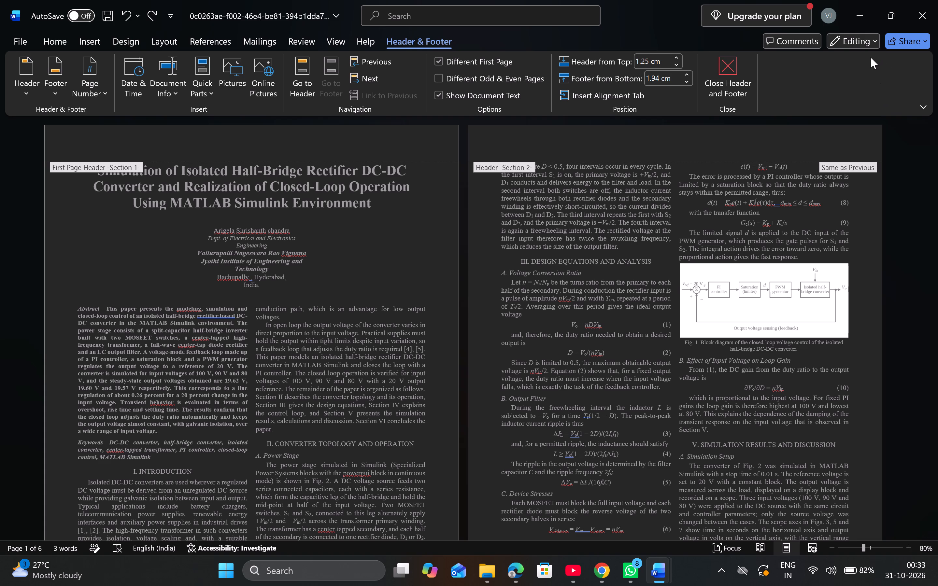
click(720, 70)
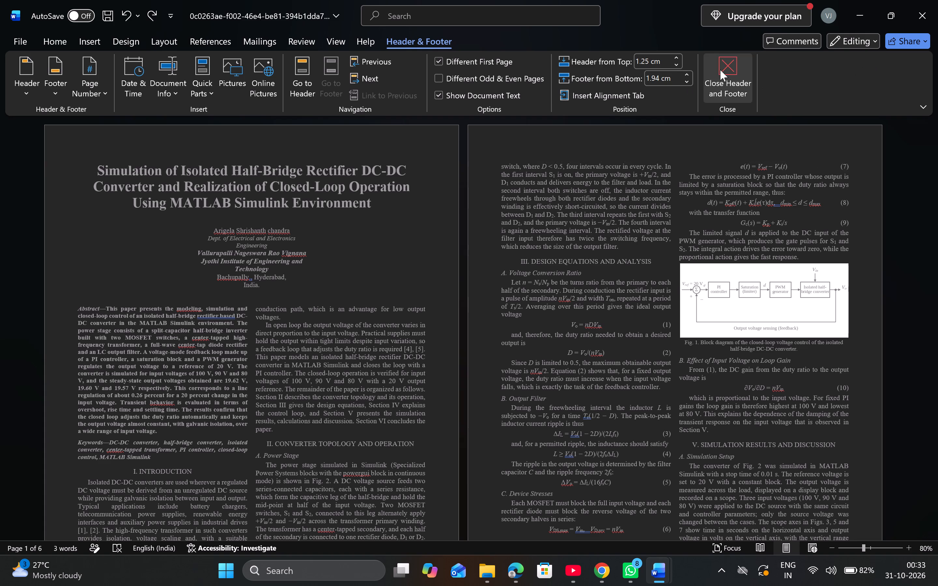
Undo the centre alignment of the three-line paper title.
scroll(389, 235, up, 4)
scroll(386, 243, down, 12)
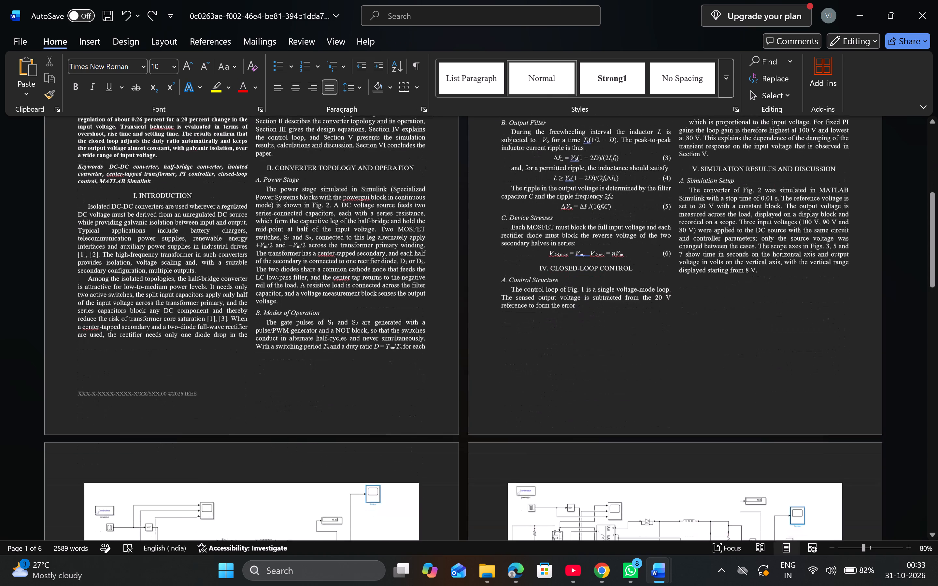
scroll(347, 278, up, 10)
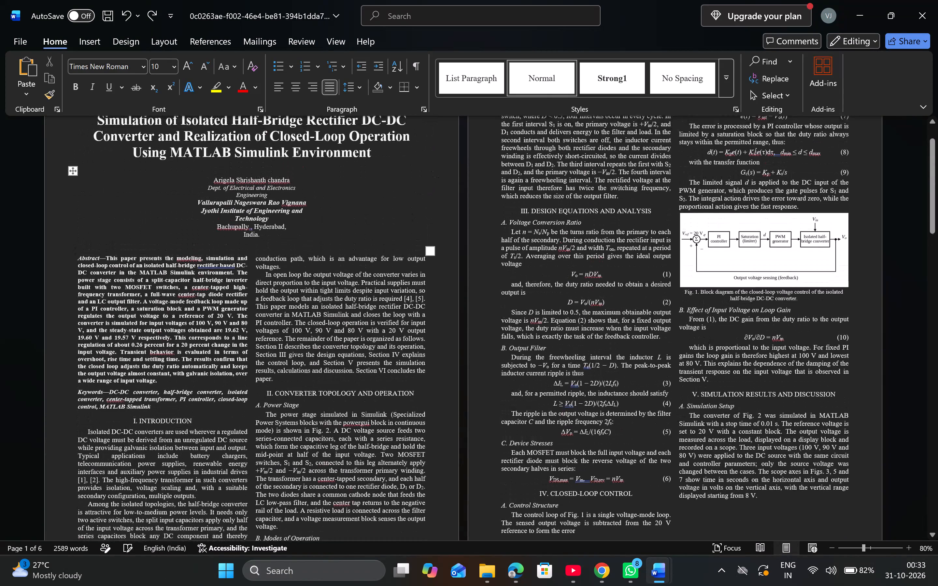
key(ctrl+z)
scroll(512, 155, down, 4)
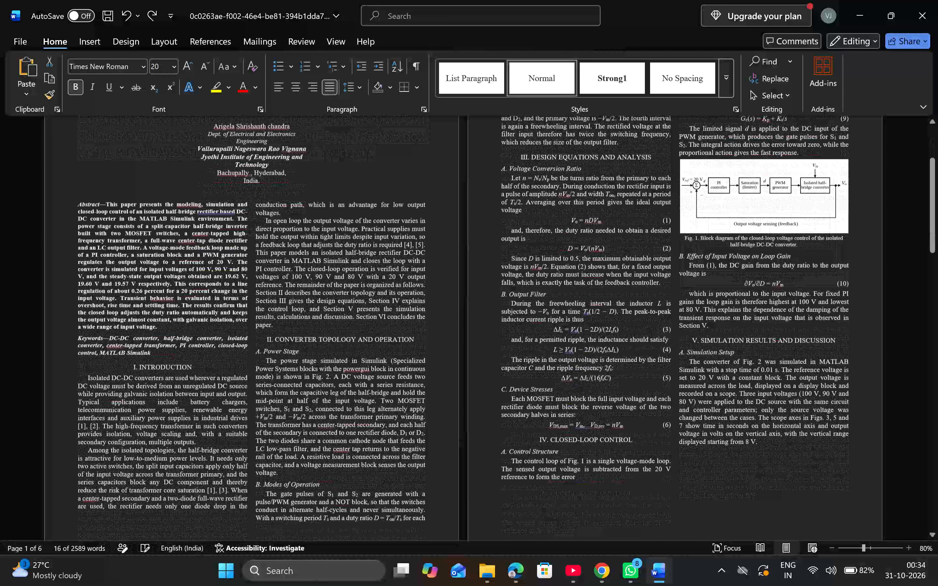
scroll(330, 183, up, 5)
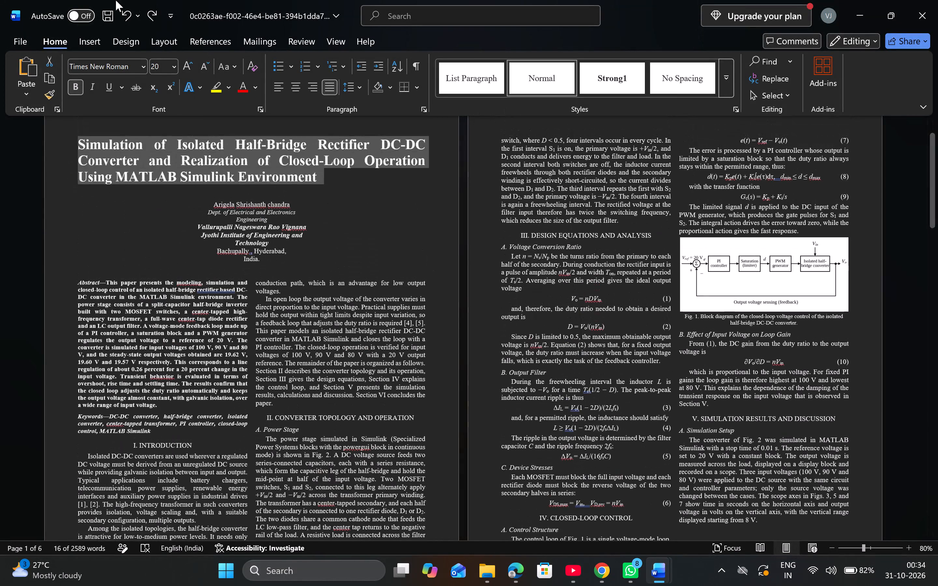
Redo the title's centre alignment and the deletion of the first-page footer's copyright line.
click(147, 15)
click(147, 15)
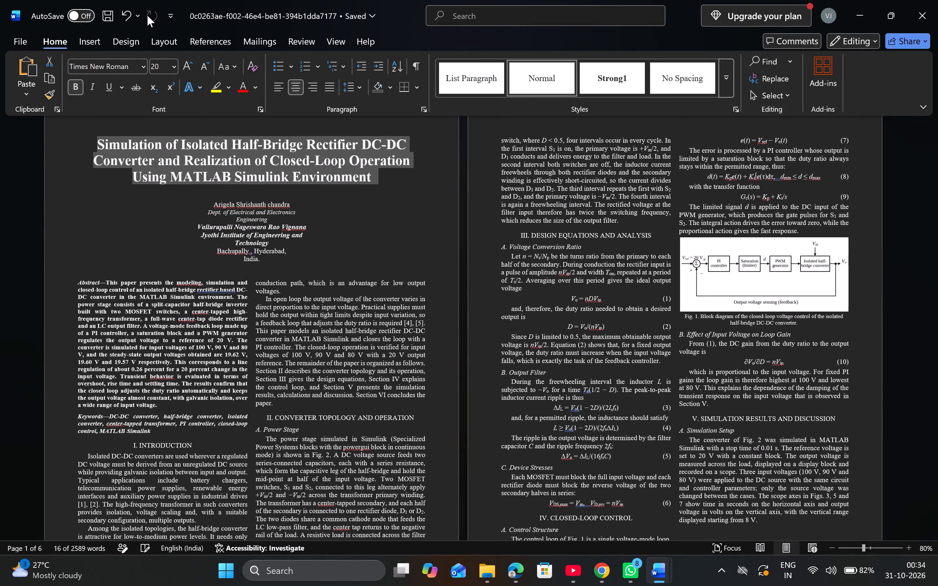
Deselect the title and check the first-page footer area and the title layout.
click(353, 189)
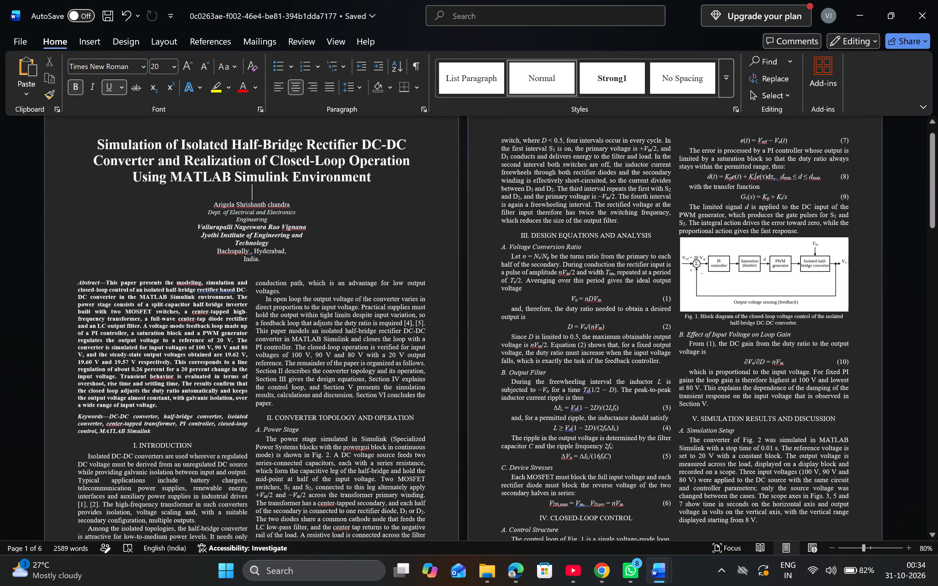
scroll(376, 230, down, 5)
scroll(349, 286, down, 6)
scroll(326, 318, up, 2)
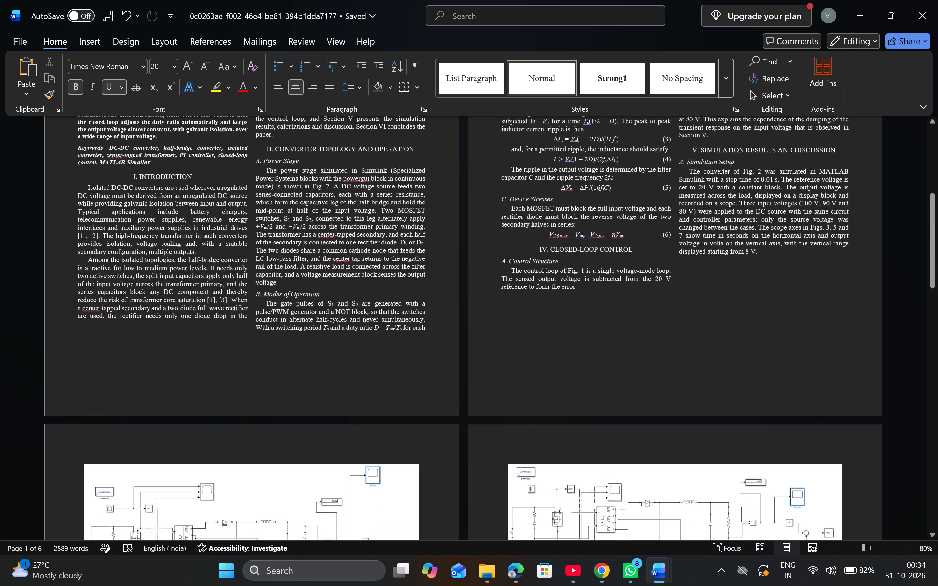
scroll(326, 318, up, 8)
scroll(327, 357, up, 4)
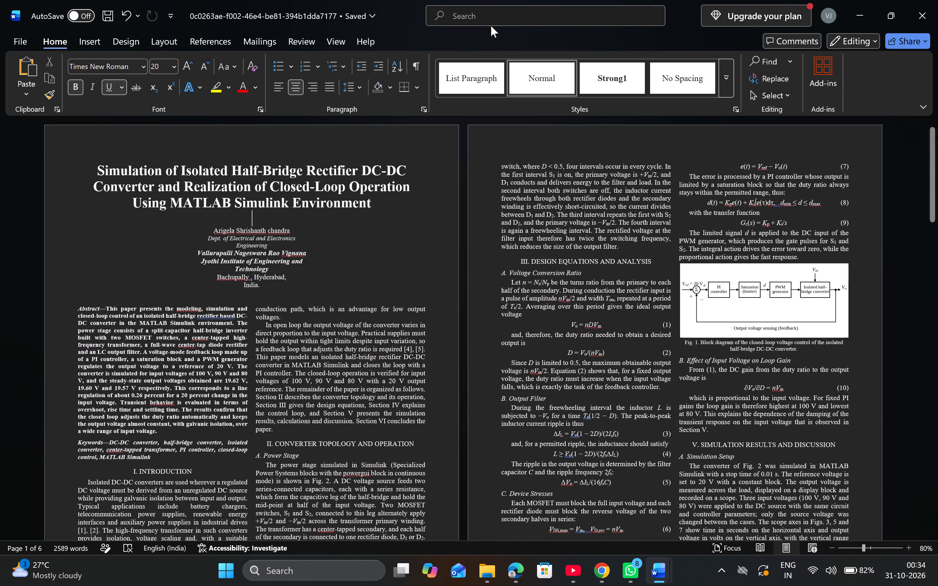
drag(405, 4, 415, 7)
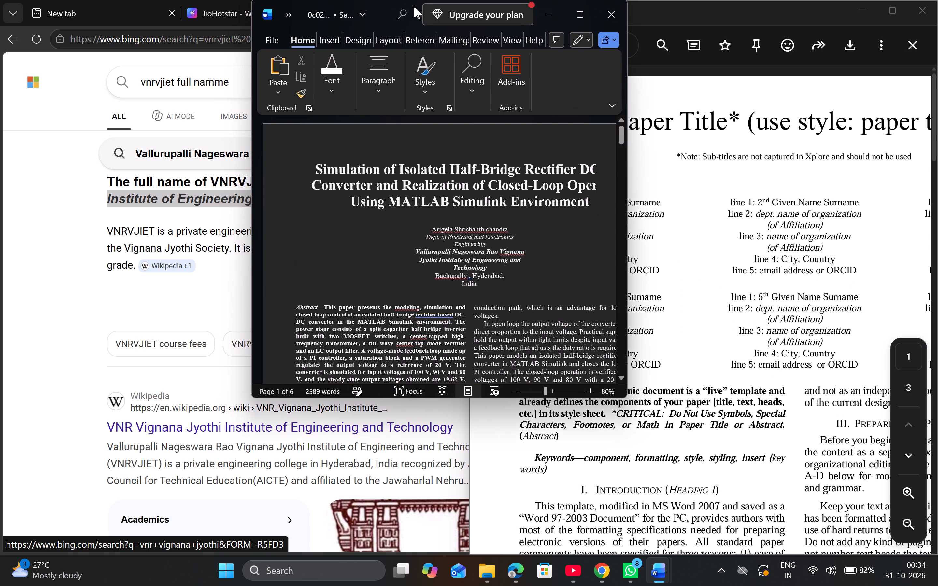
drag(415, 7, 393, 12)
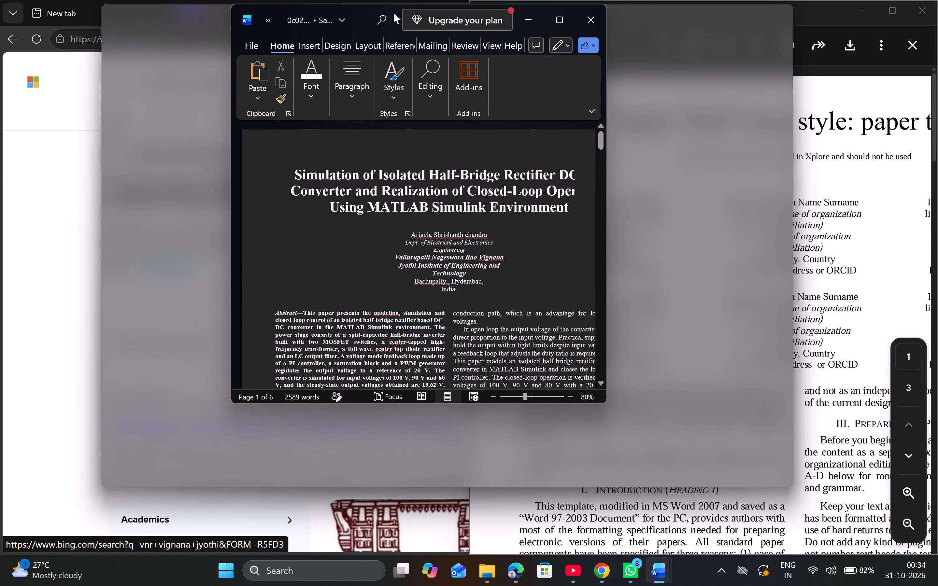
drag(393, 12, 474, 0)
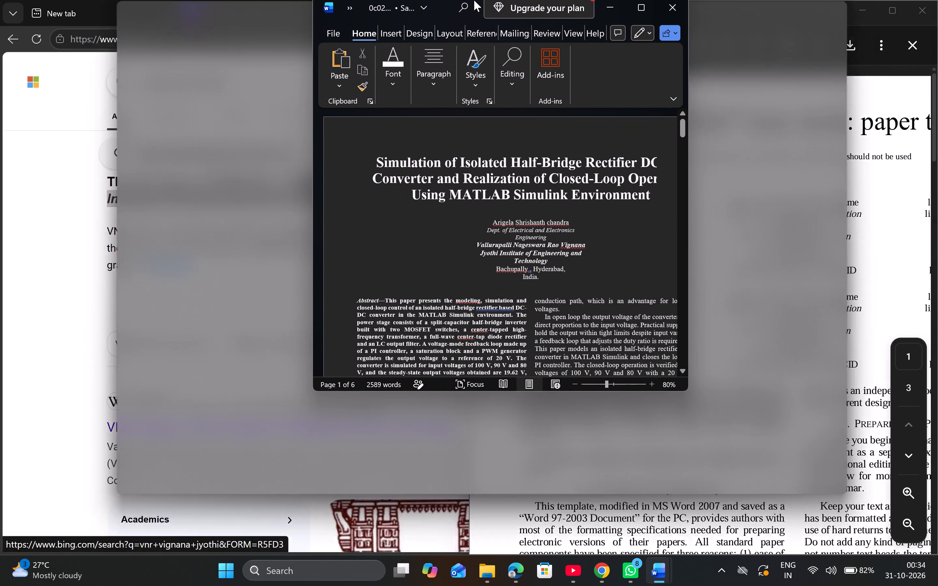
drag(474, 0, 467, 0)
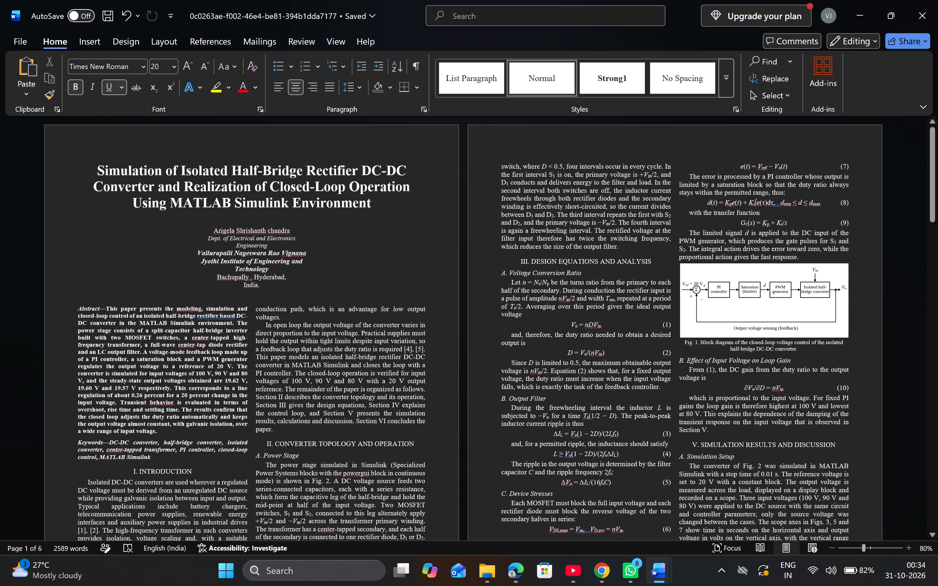
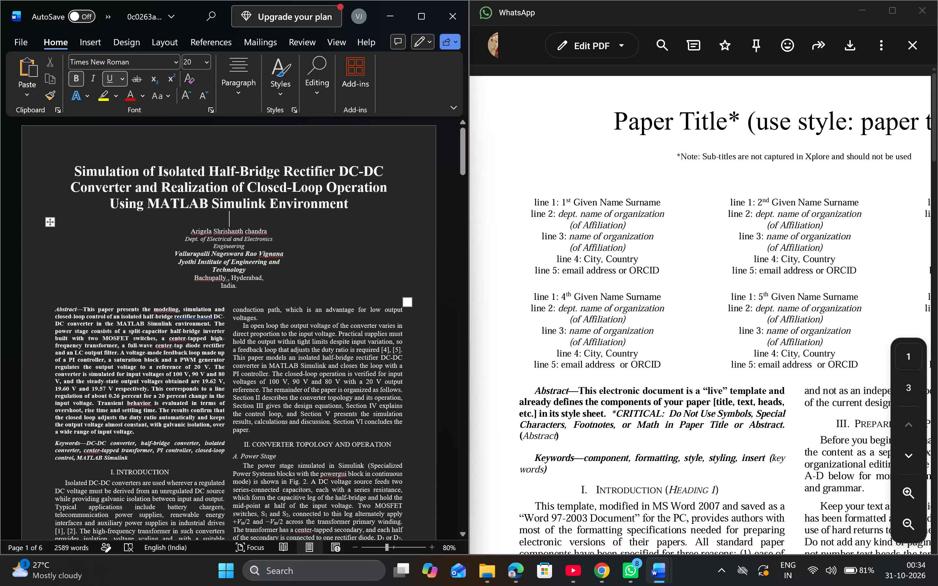
Review the layout of the paper's first two pages, from the title and abstract through the design equations and simulation setup.
scroll(224, 330, down, 2)
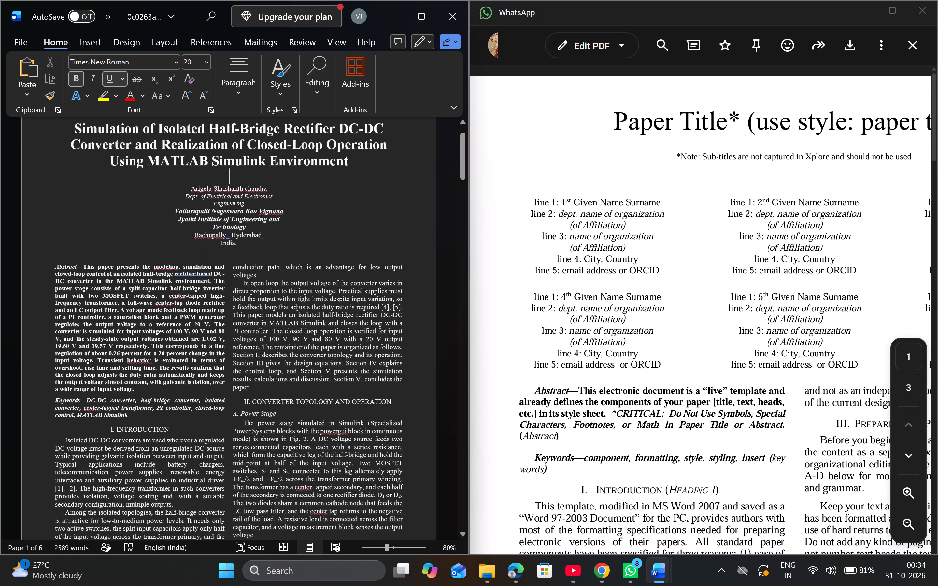
scroll(219, 332, down, 3)
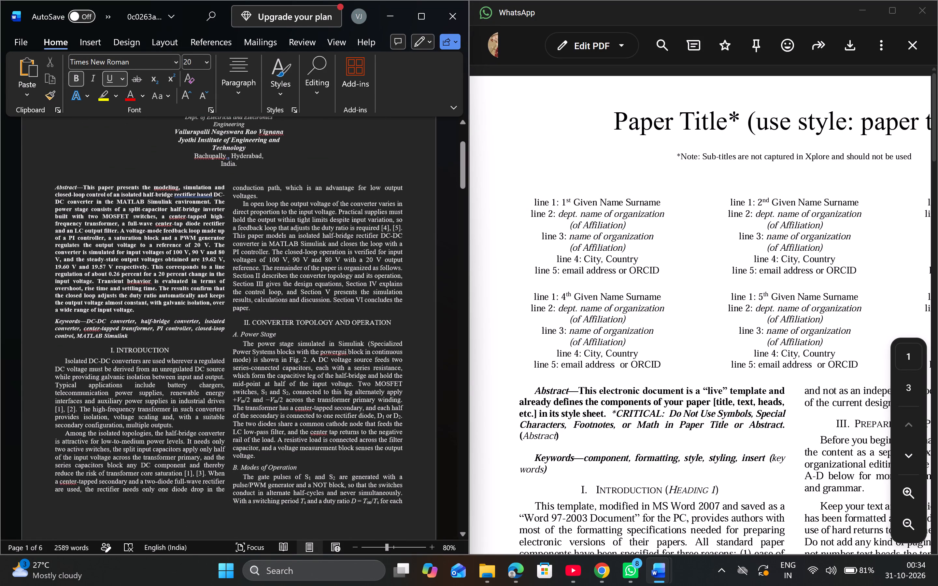
scroll(234, 258, down, 4)
scroll(233, 285, down, 5)
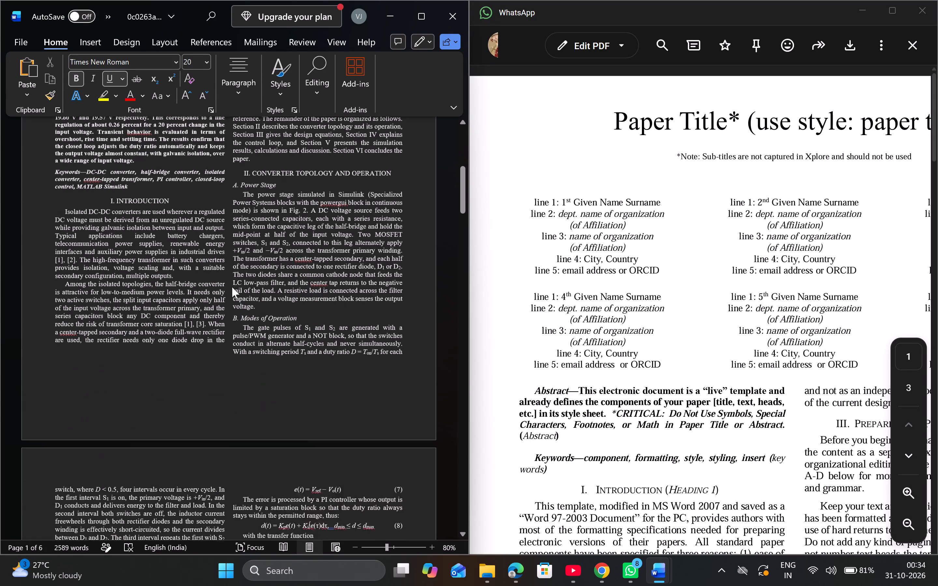
scroll(232, 287, down, 2)
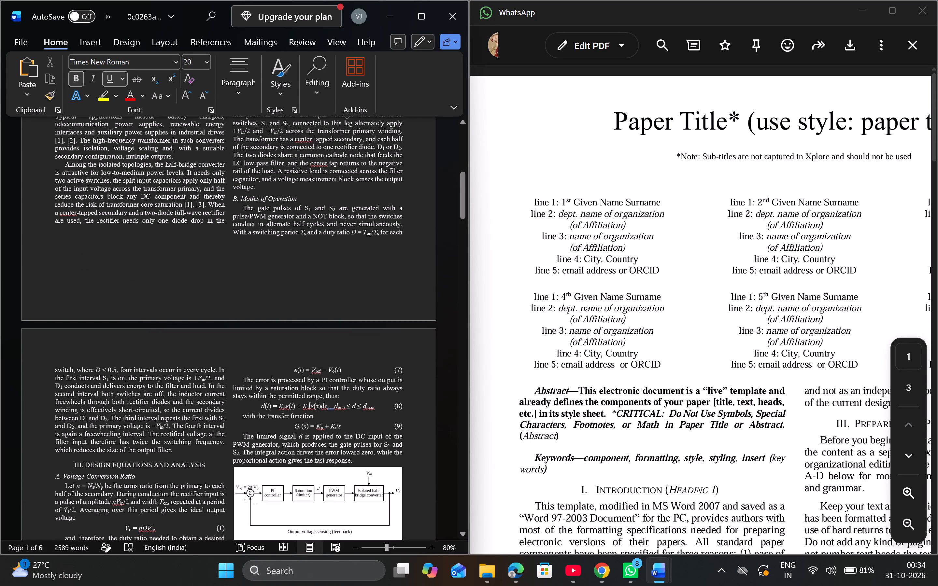
scroll(164, 379, down, 4)
scroll(196, 334, down, 2)
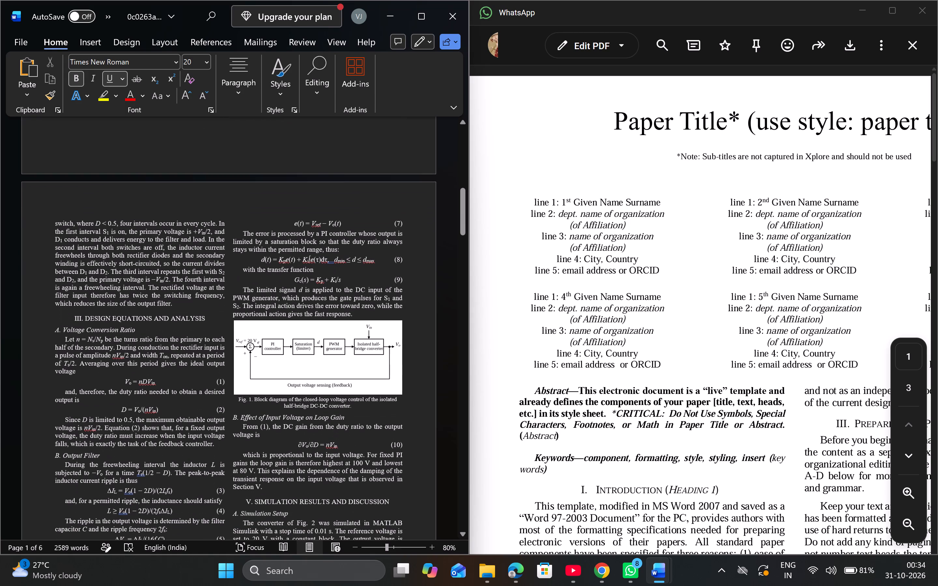
scroll(206, 312, down, 6)
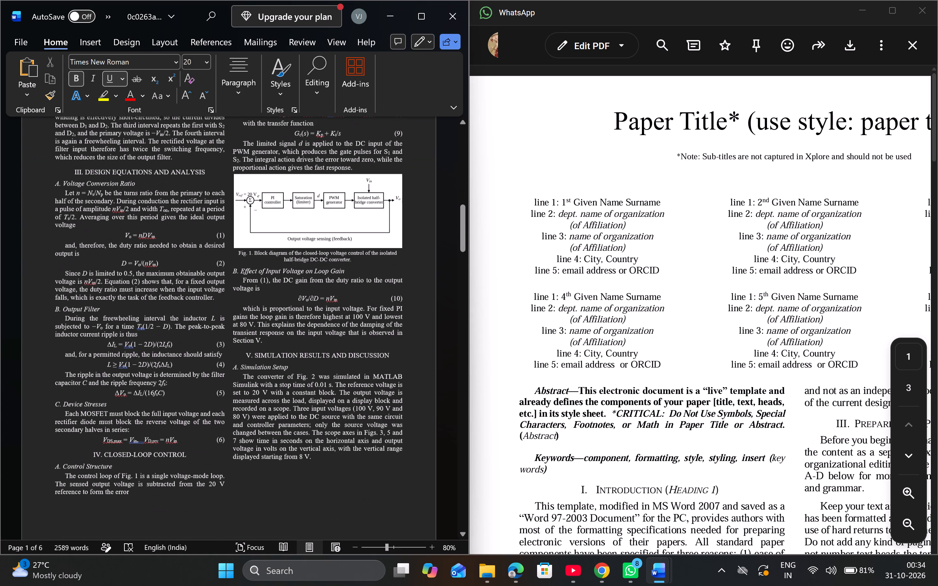
scroll(156, 339, down, 4)
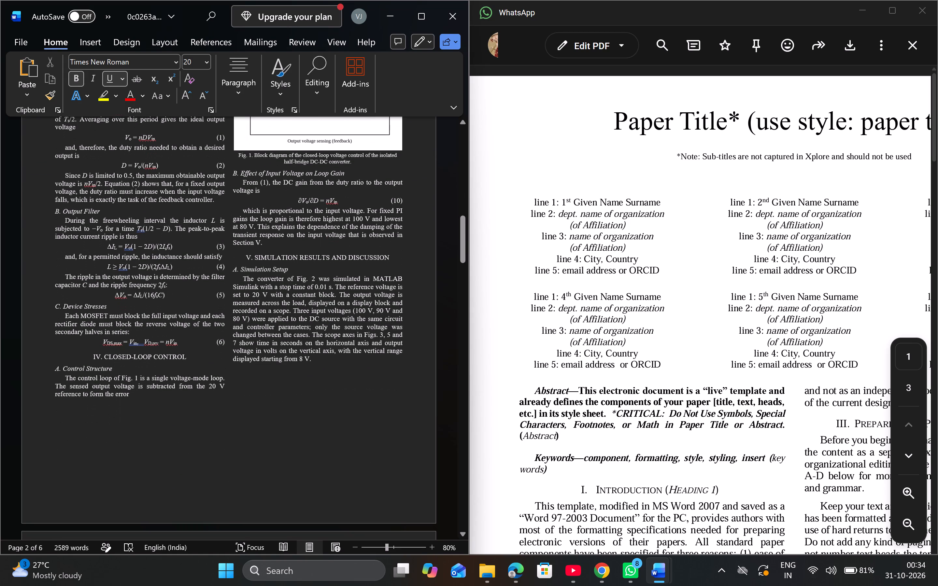
scroll(172, 337, down, 6)
Examine the Simulink model figures and output voltage waveforms for the 100 V, 90 V and 80 V cases.
scroll(173, 339, down, 5)
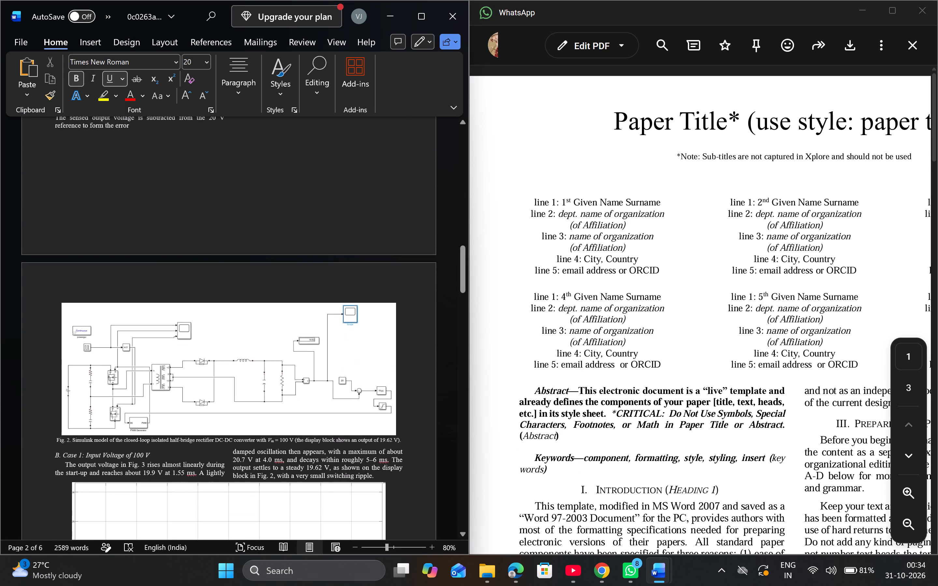
scroll(305, 405, down, 5)
scroll(278, 420, down, 6)
scroll(98, 434, down, 7)
scroll(294, 391, down, 6)
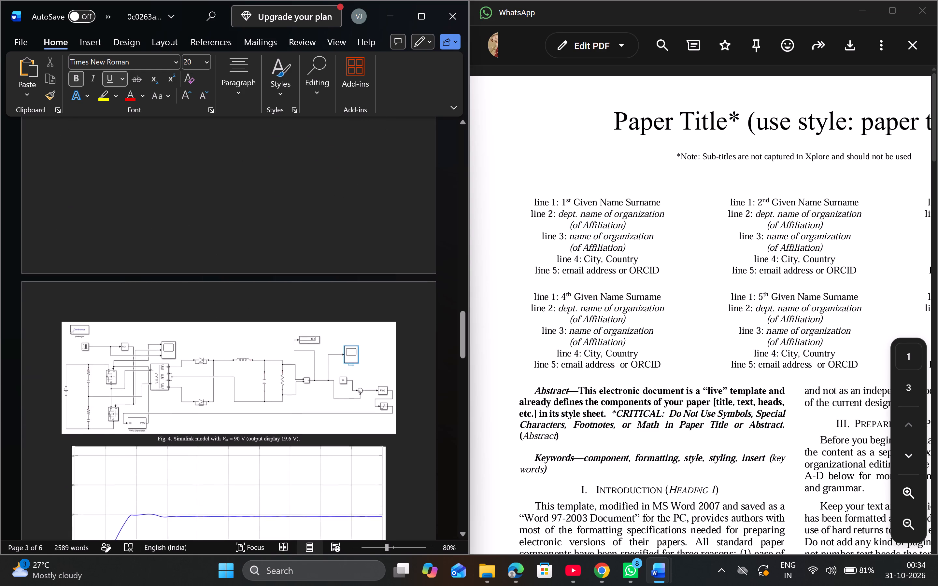
scroll(250, 472, down, 4)
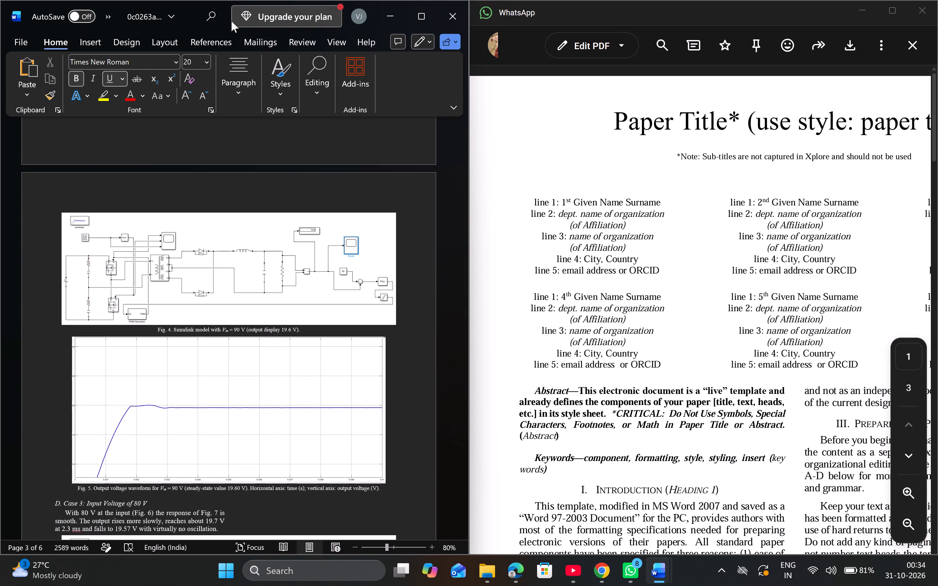
scroll(133, 387, down, 17)
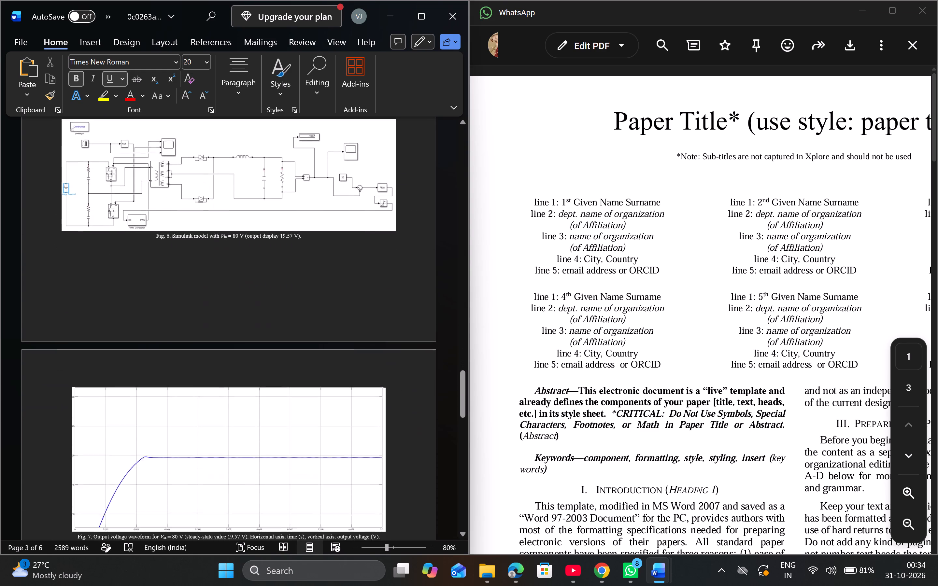
Review the calculations section, both performance tables, the discussion, conclusion and references on the last two pages.
scroll(130, 387, down, 13)
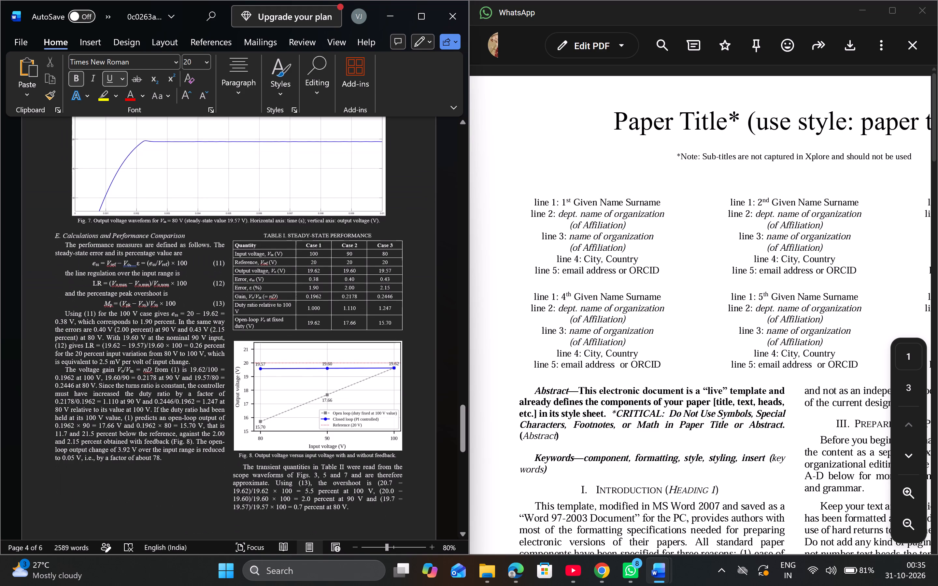
scroll(130, 387, down, 4)
click(130, 387)
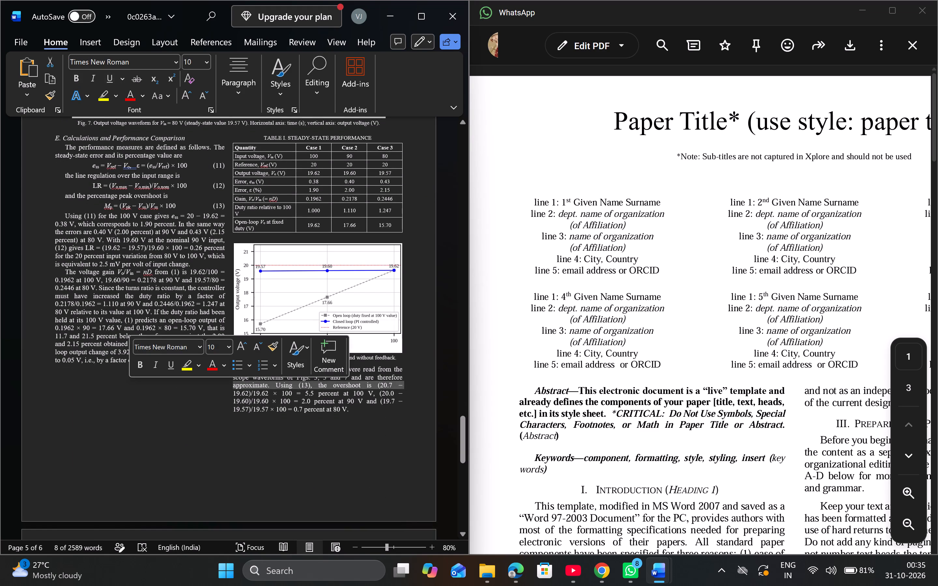
click(128, 386)
click(128, 386)
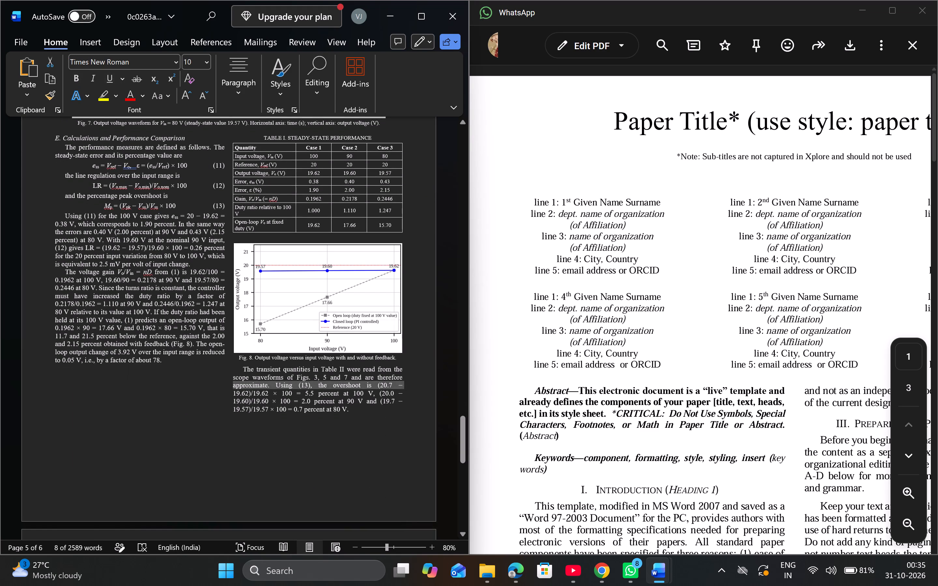
click(277, 454)
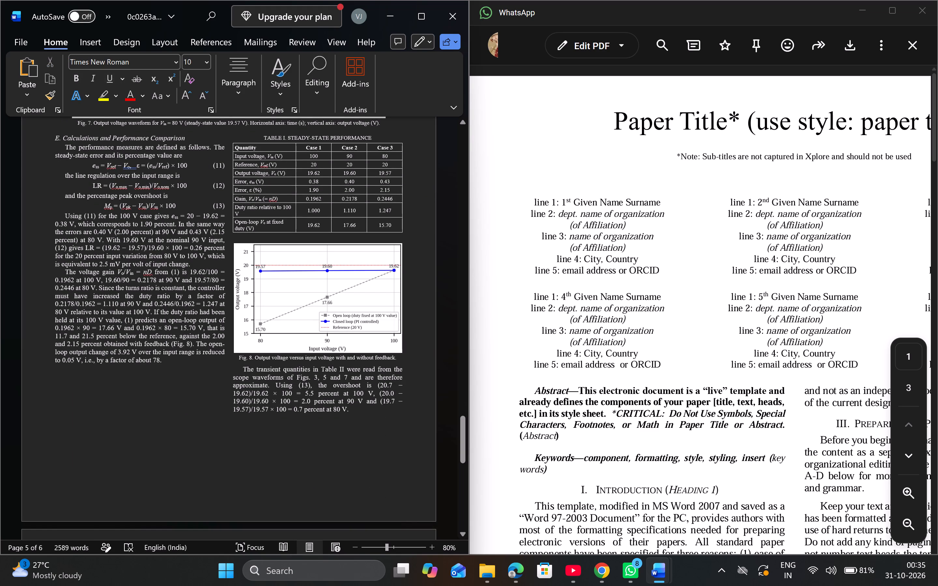
scroll(191, 431, down, 9)
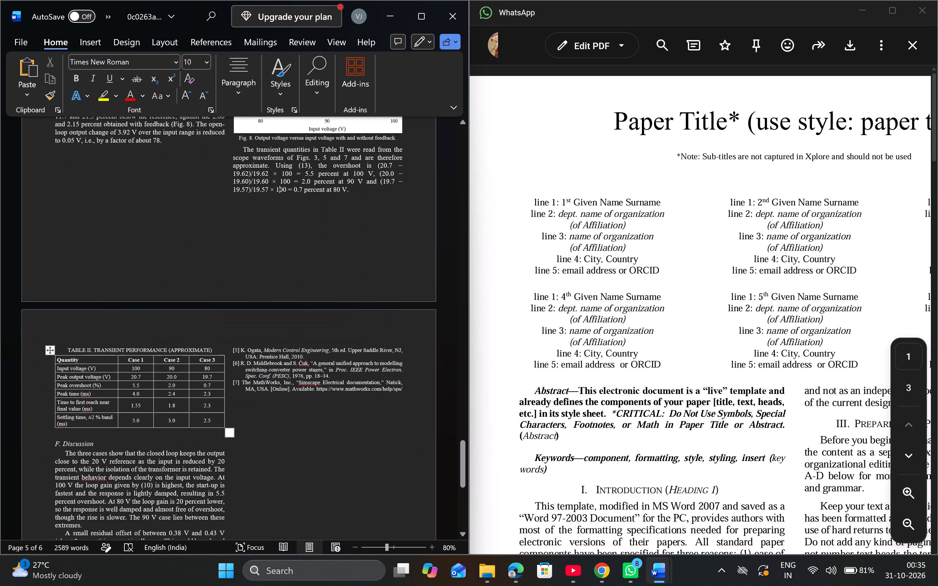
scroll(203, 433, down, 5)
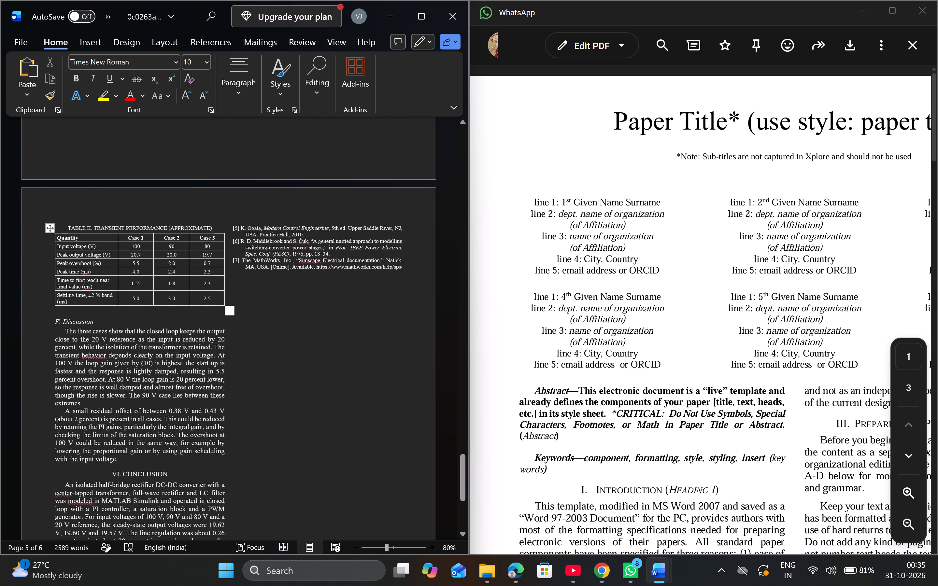
scroll(203, 433, down, 11)
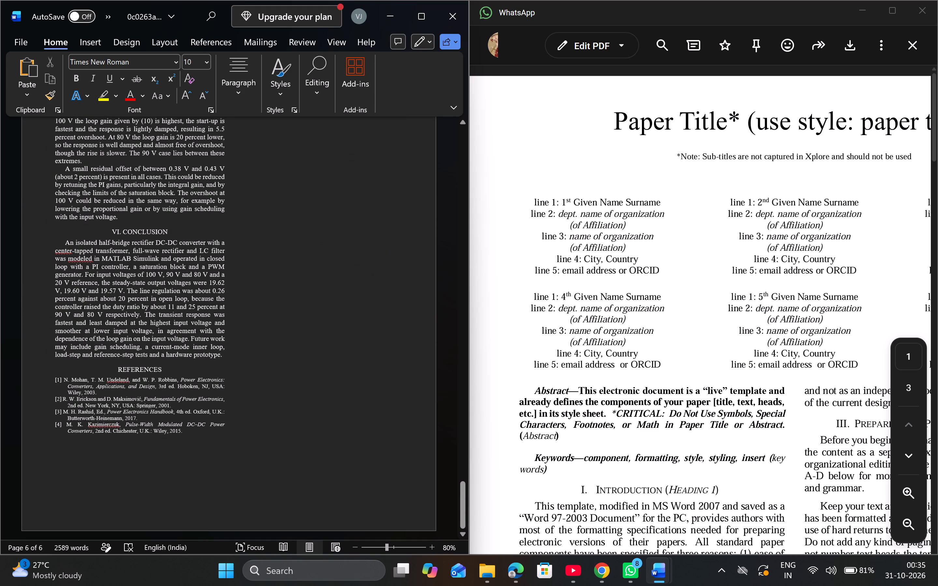
Recheck the column layout and page breaks from the references back to the Fig. 7 waveform.
scroll(106, 403, up, 4)
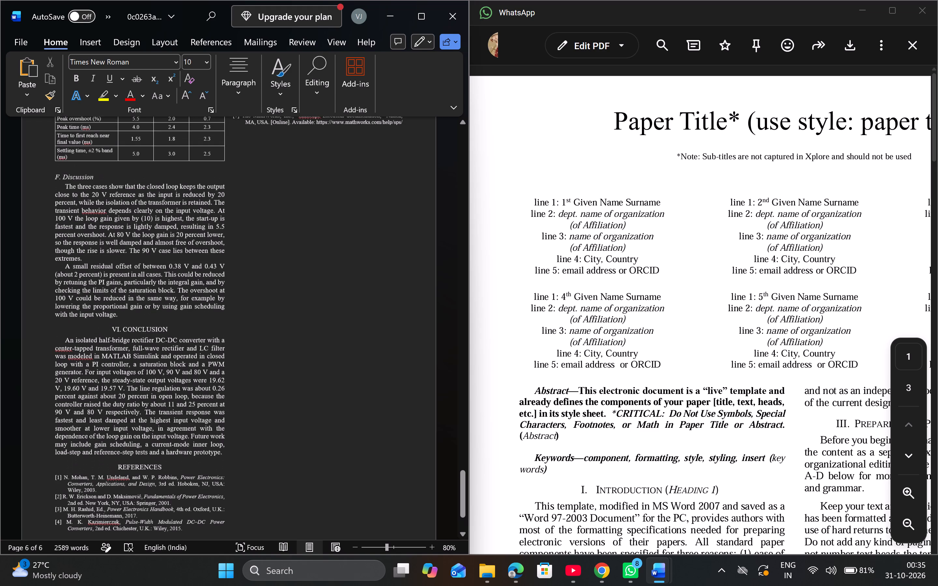
scroll(106, 403, up, 4)
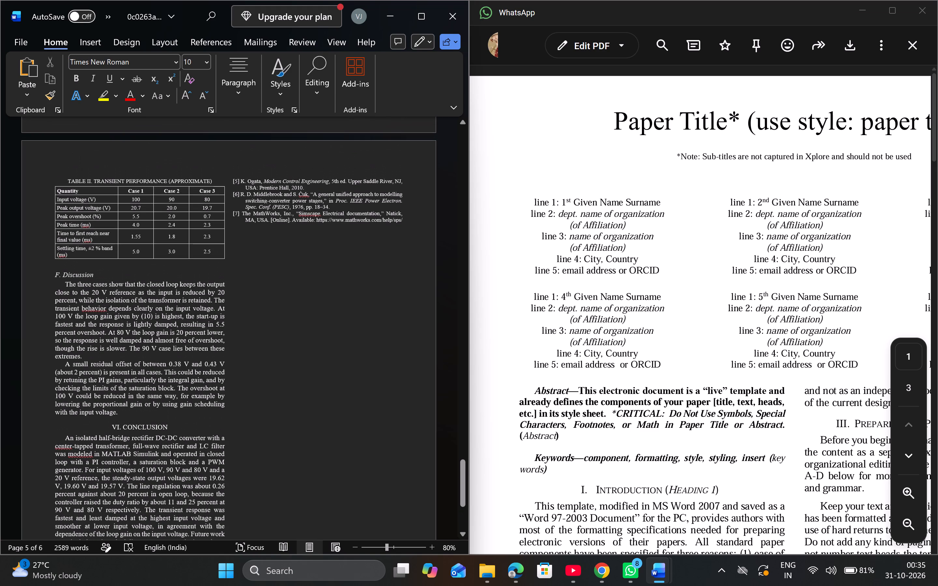
scroll(115, 334, up, 2)
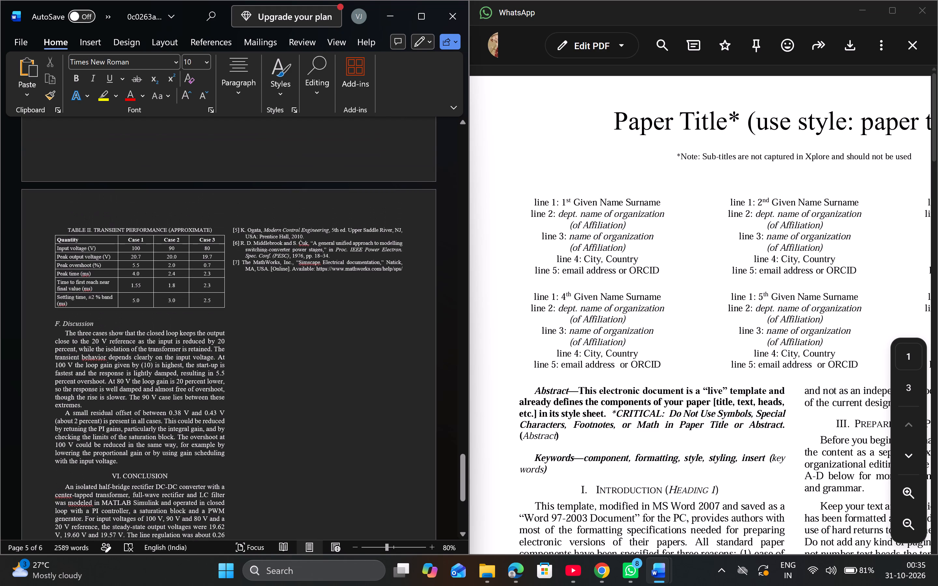
scroll(114, 334, up, 5)
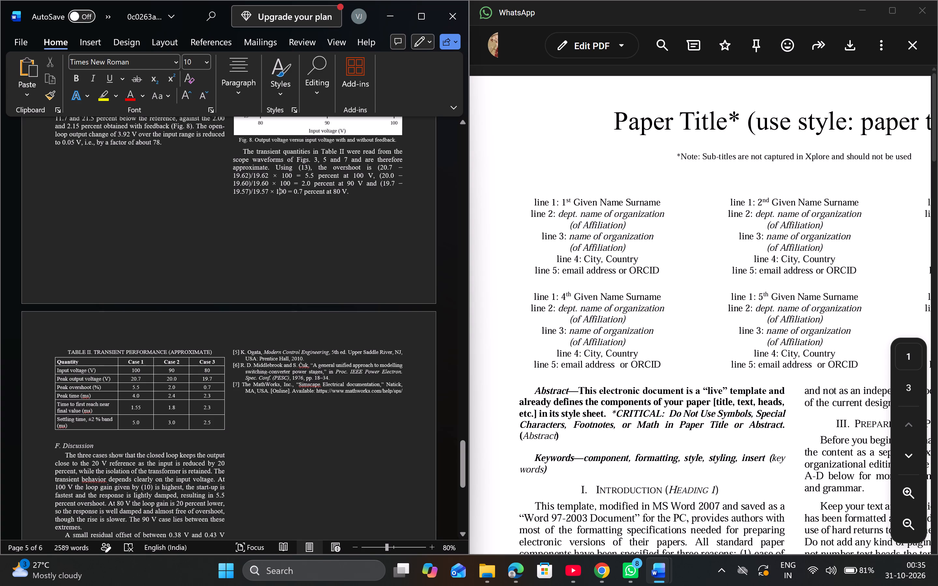
scroll(293, 254, up, 1)
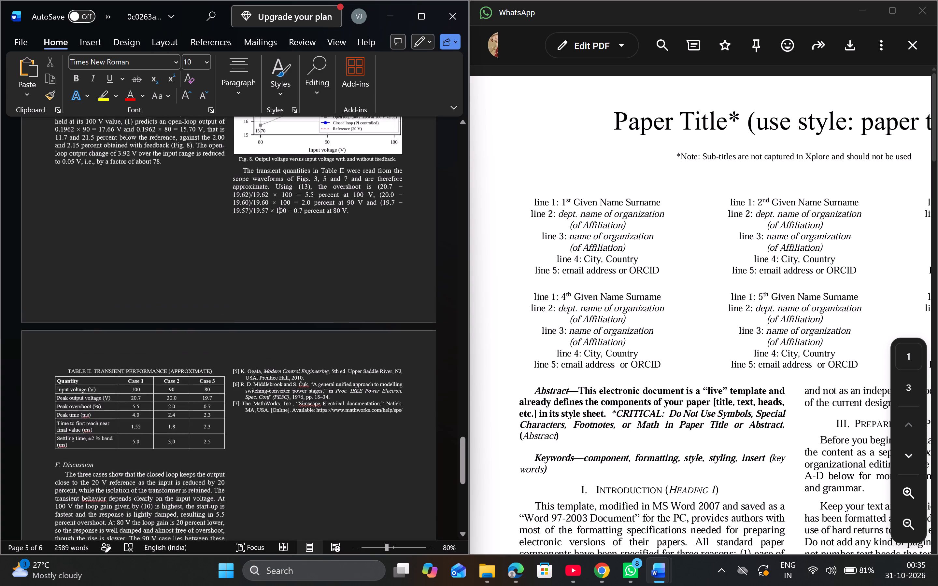
scroll(293, 254, up, 9)
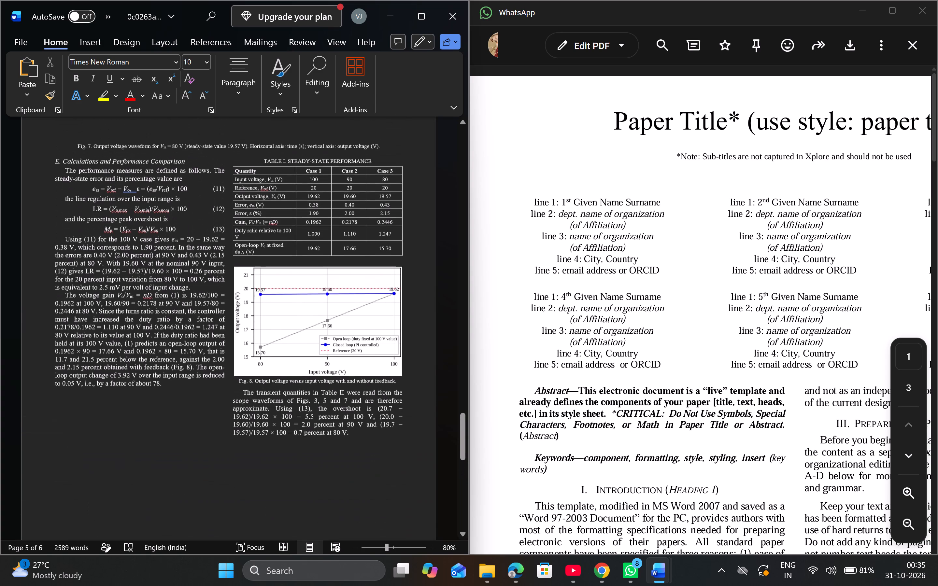
scroll(291, 256, up, 6)
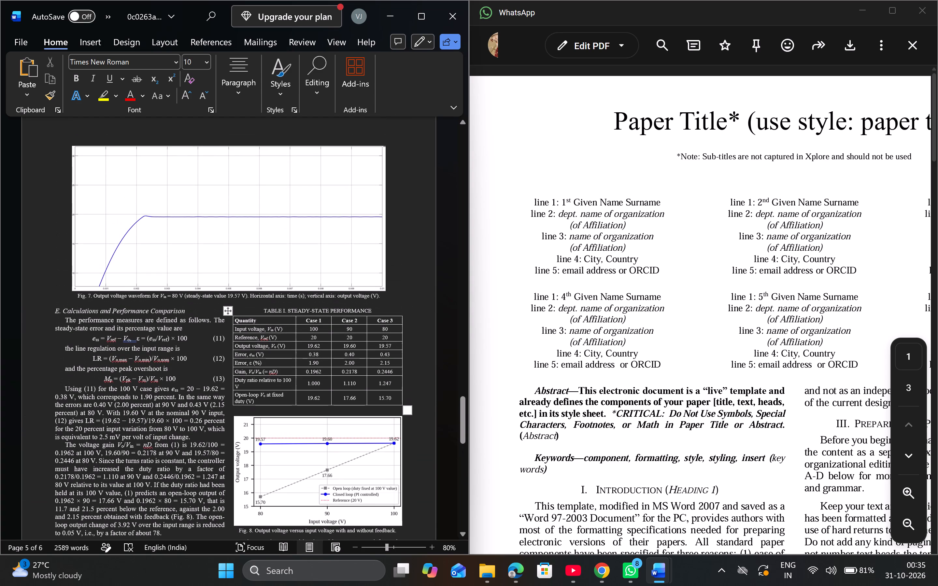
scroll(286, 256, up, 3)
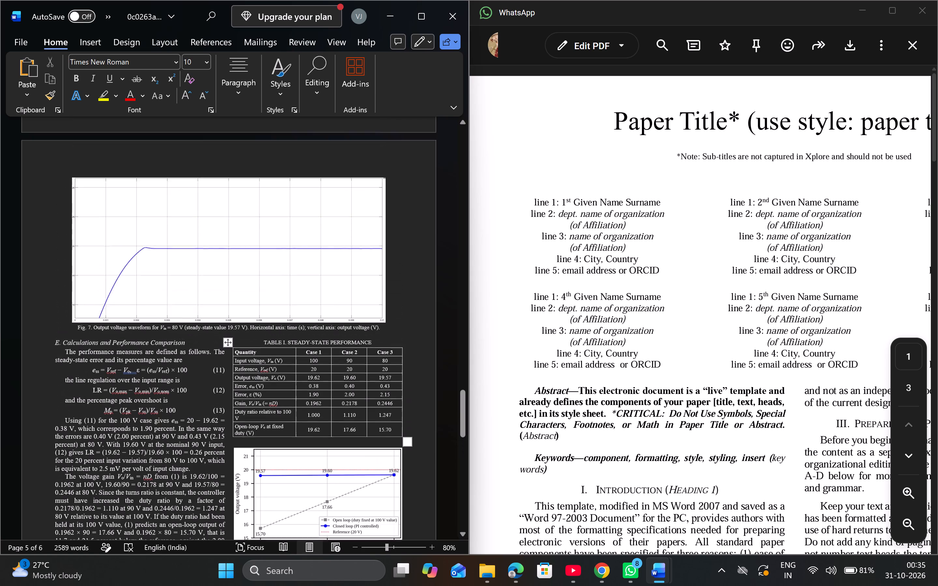
scroll(286, 256, up, 10)
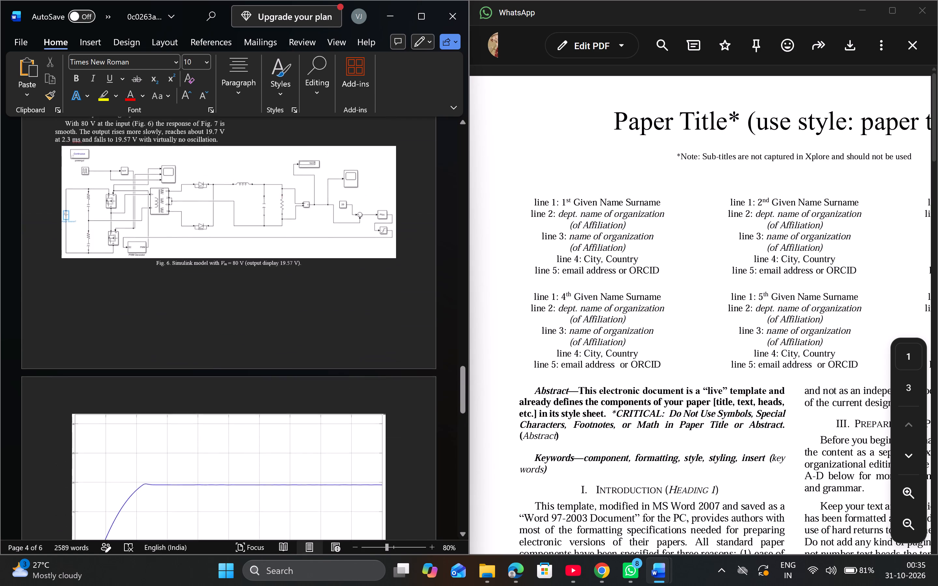
Recheck the figures, captions and two-column text from Fig. 6 back to the title and author block.
scroll(285, 256, up, 3)
scroll(105, 286, up, 4)
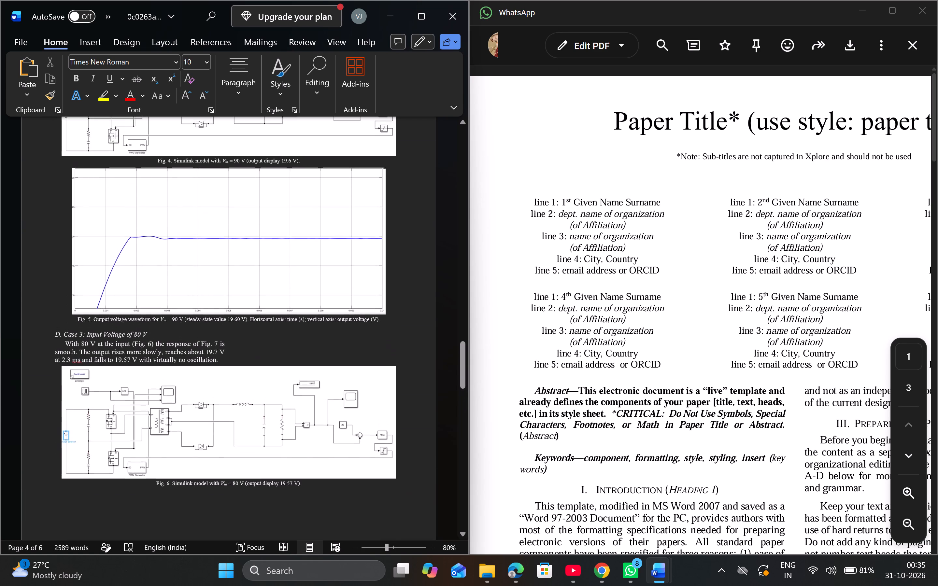
scroll(105, 286, up, 16)
scroll(104, 286, up, 5)
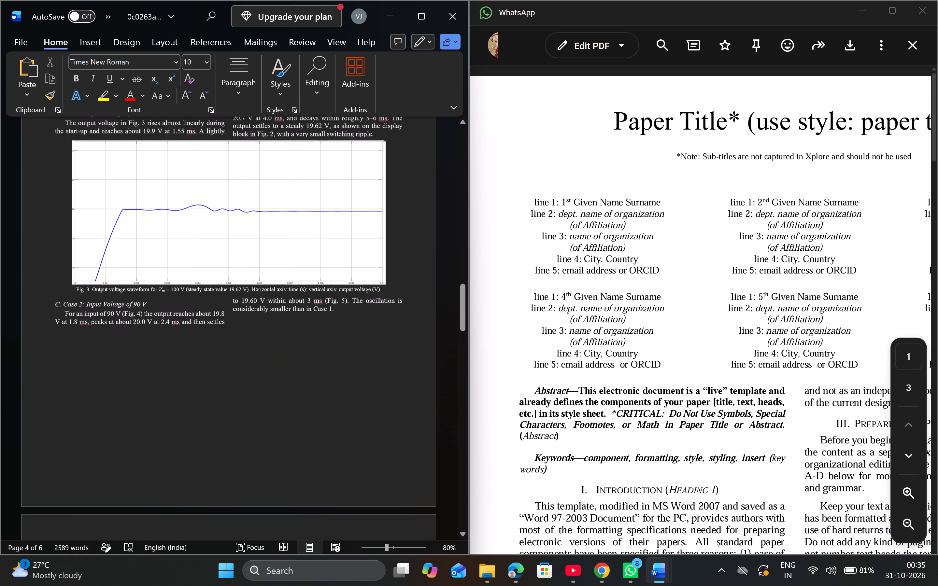
scroll(104, 286, up, 6)
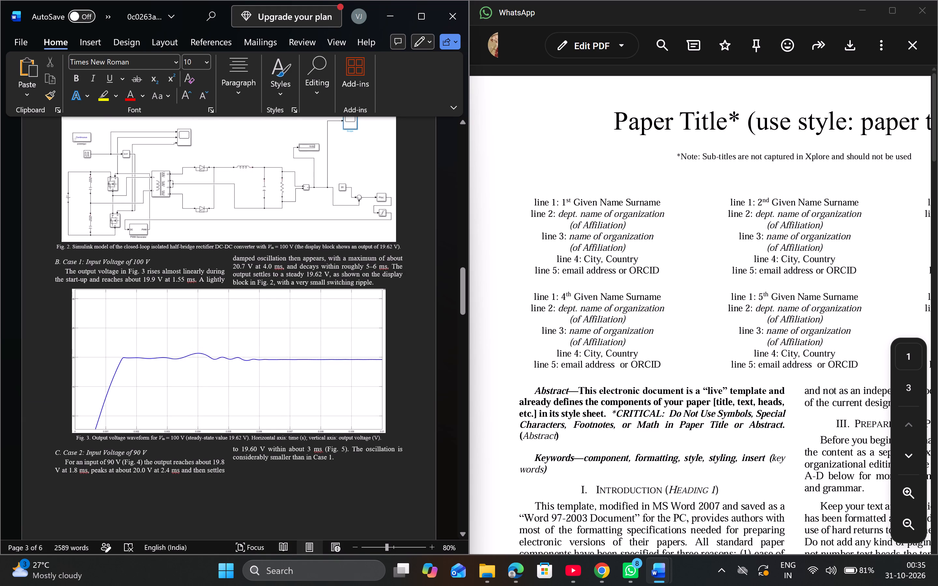
scroll(104, 286, up, 1)
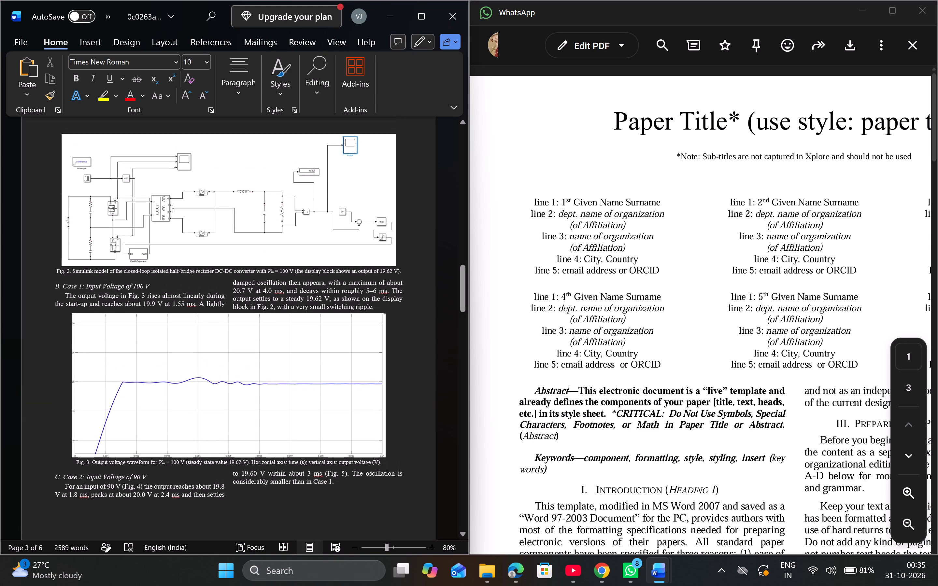
scroll(104, 286, up, 16)
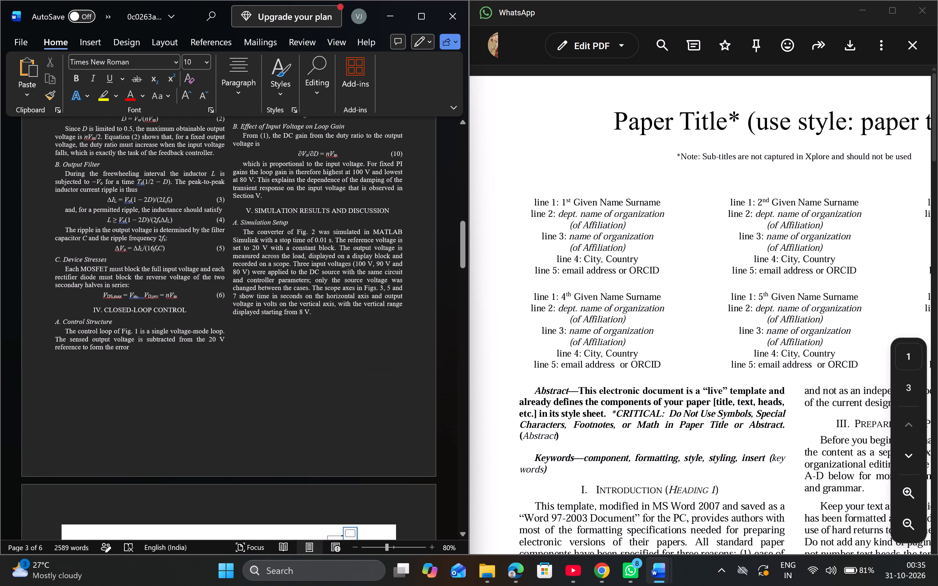
scroll(103, 286, up, 9)
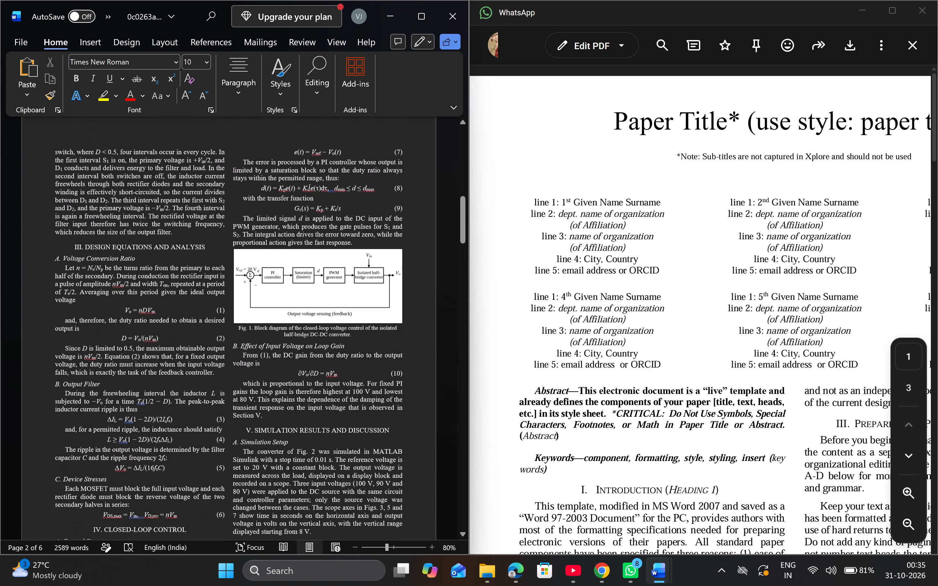
scroll(103, 286, up, 16)
scroll(102, 286, up, 6)
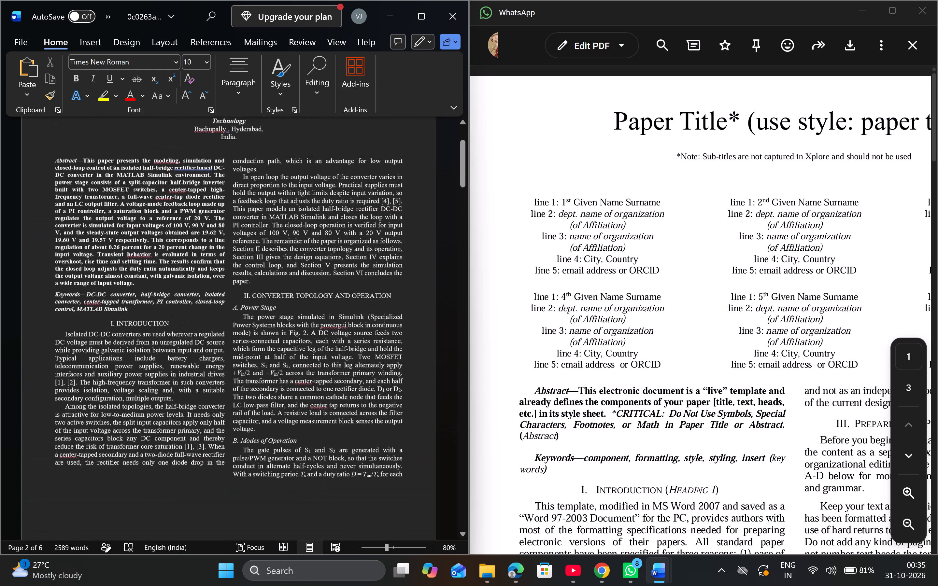
scroll(102, 286, up, 6)
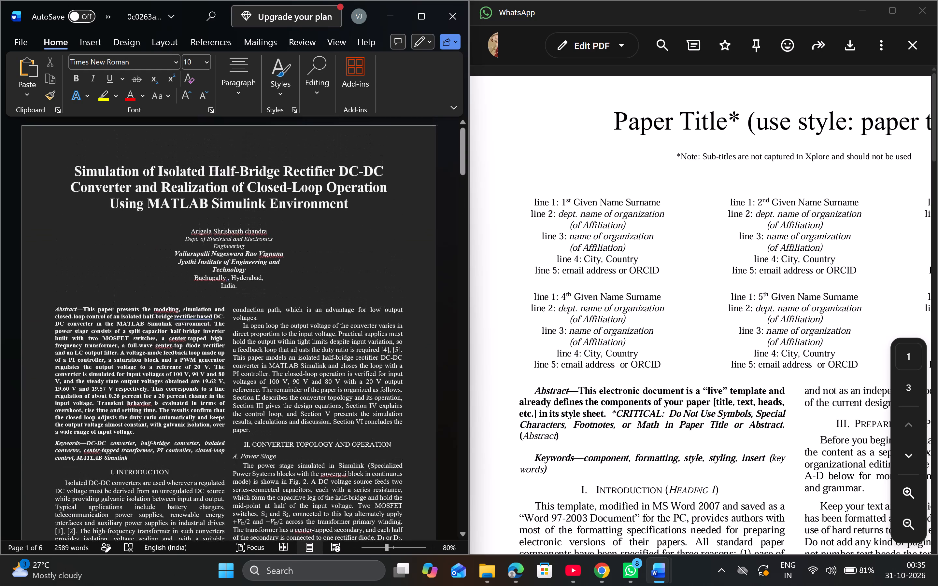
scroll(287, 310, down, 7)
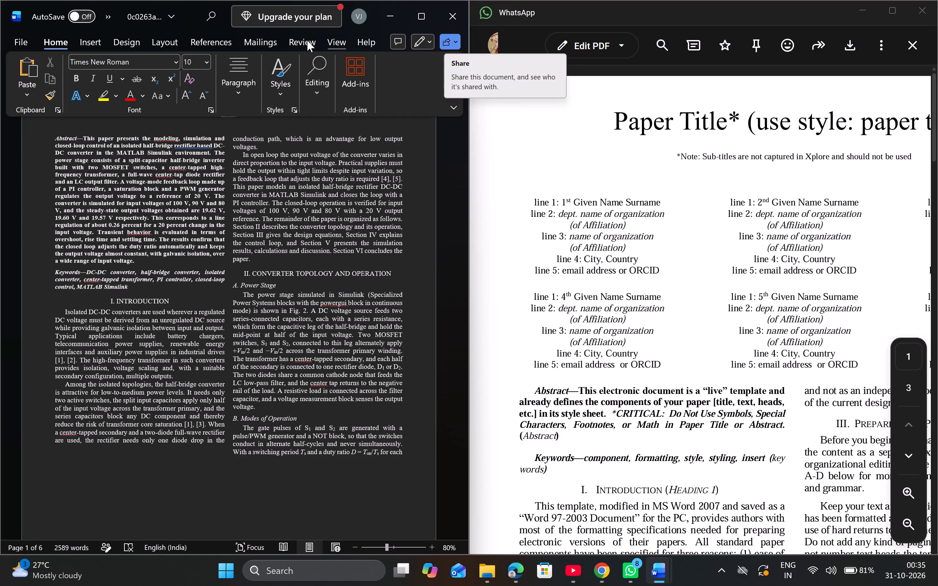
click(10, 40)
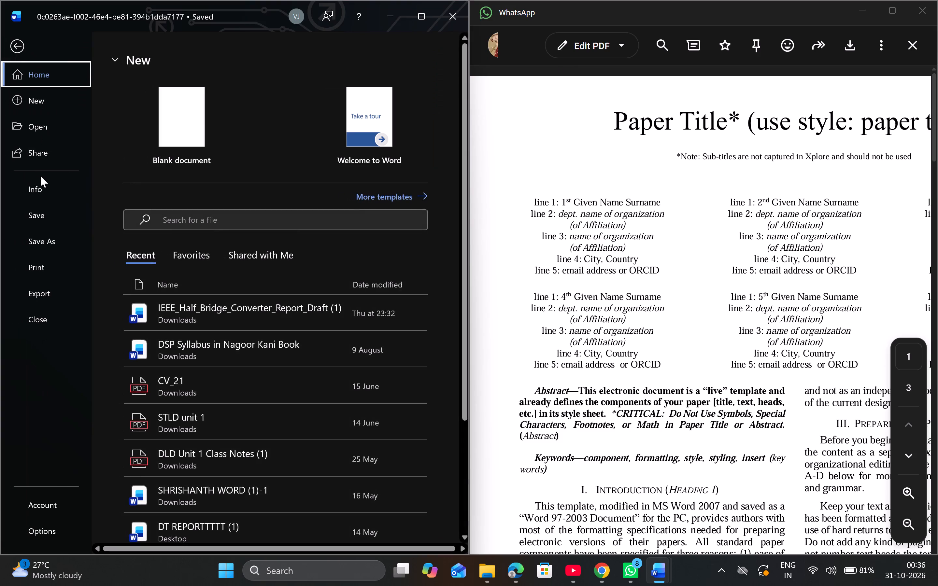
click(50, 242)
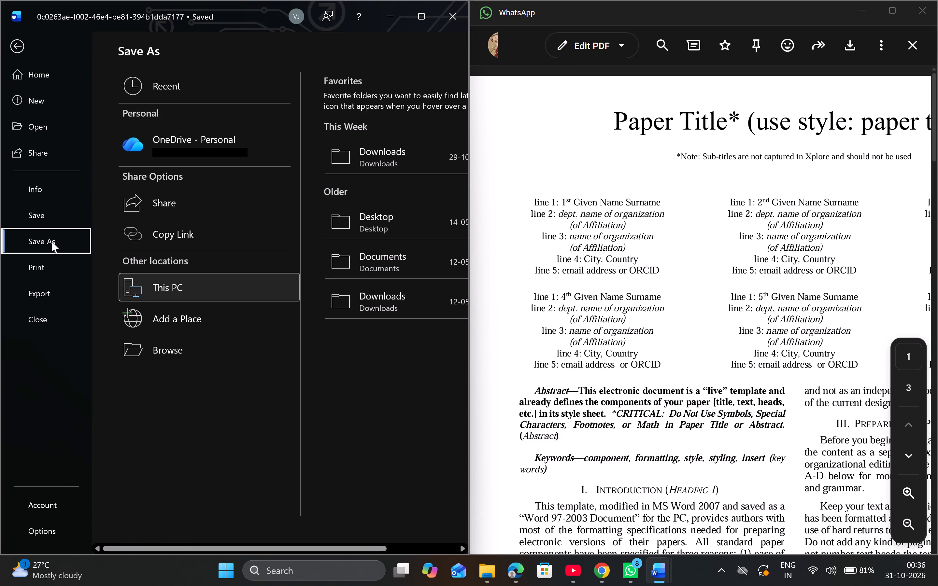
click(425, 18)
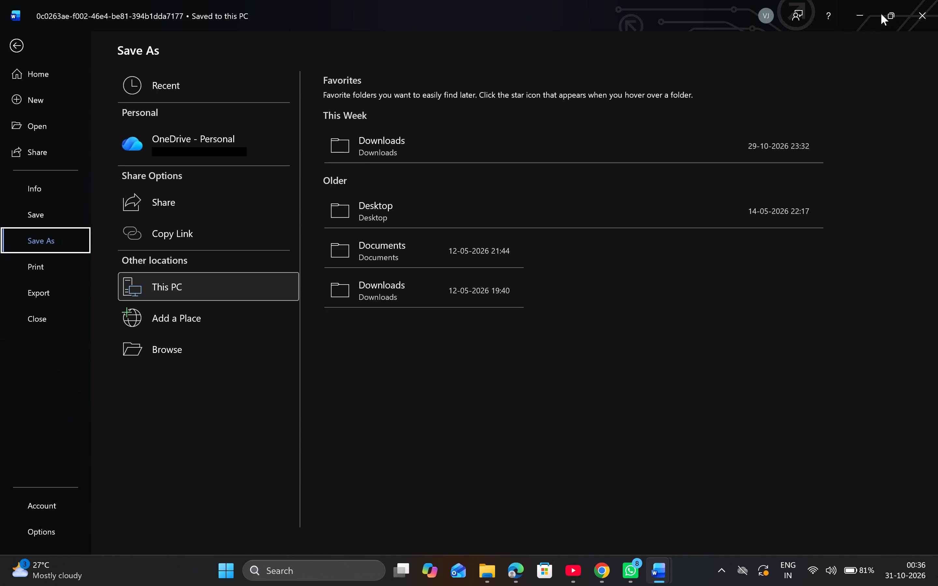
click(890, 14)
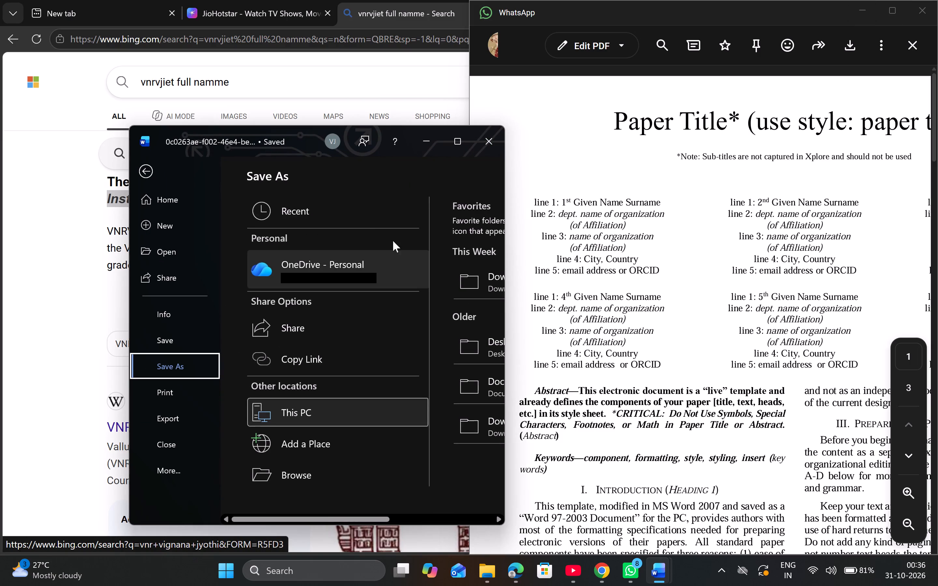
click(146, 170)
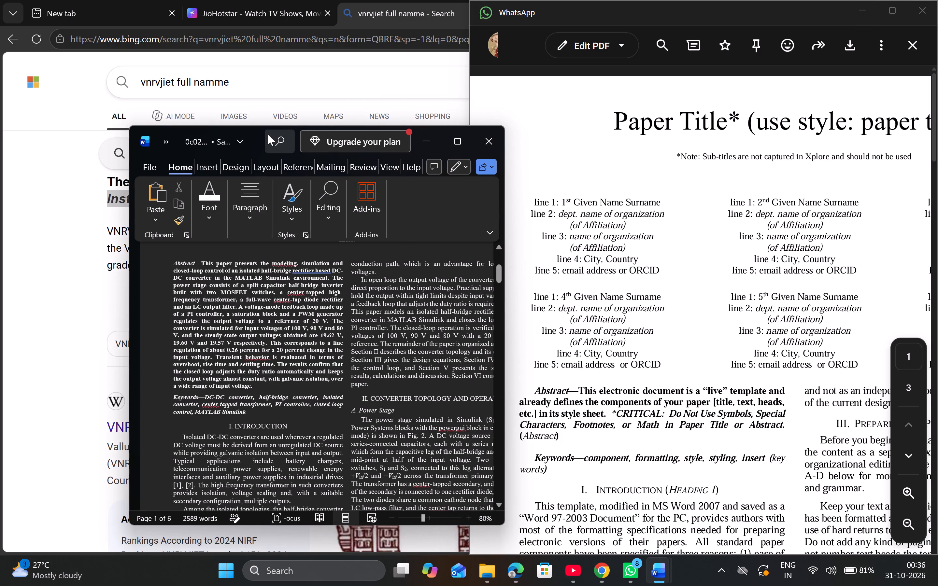
Maximize the converter paper's document window so that it fills the screen.
click(453, 134)
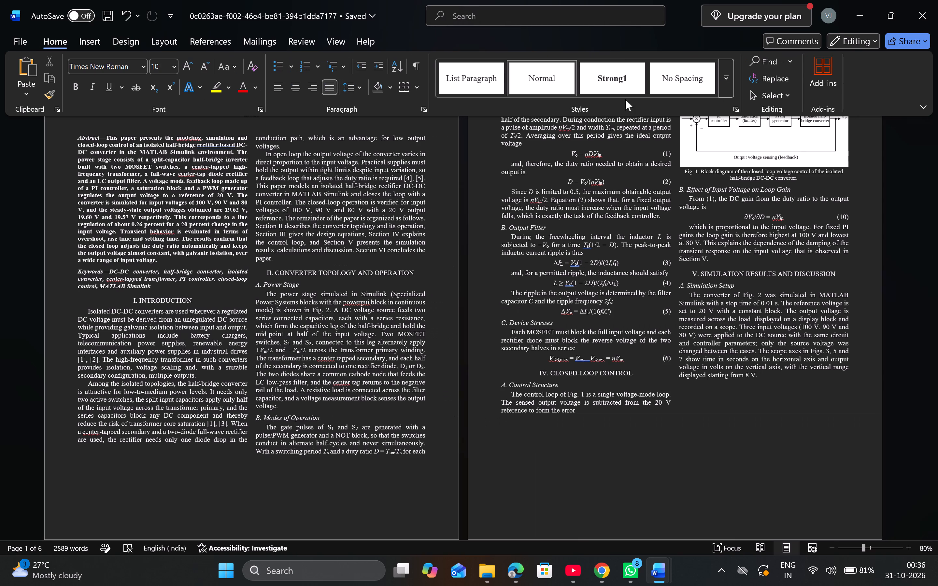
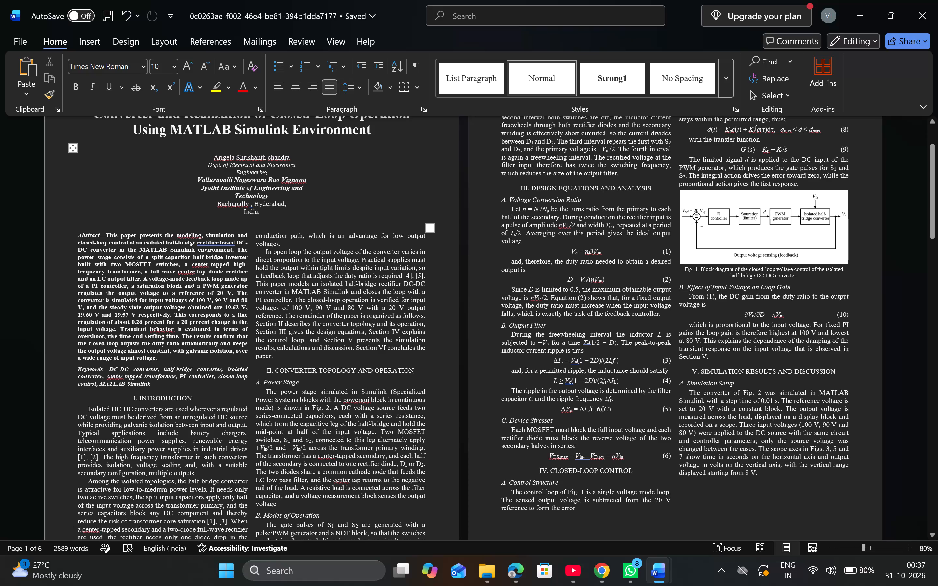
Delete the detached comma before the city name in the author block's location line.
click(254, 206)
scroll(253, 204, up, 6)
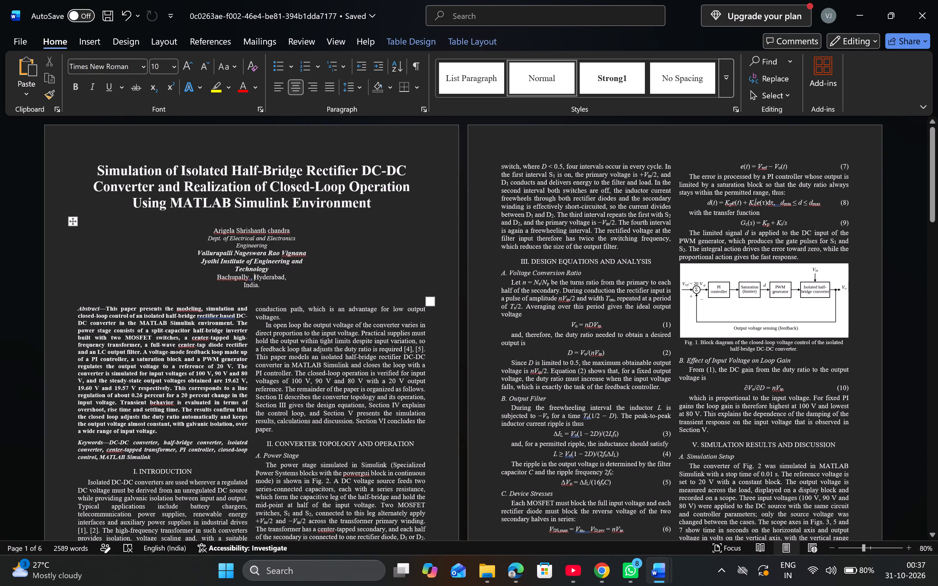
key(BackSpace)
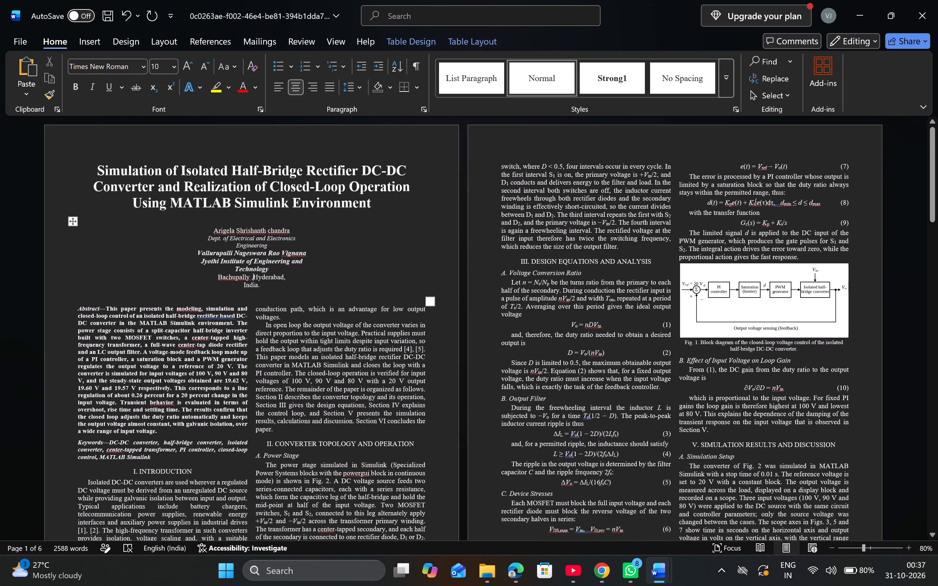
key(Left)
scroll(266, 285, down, 3)
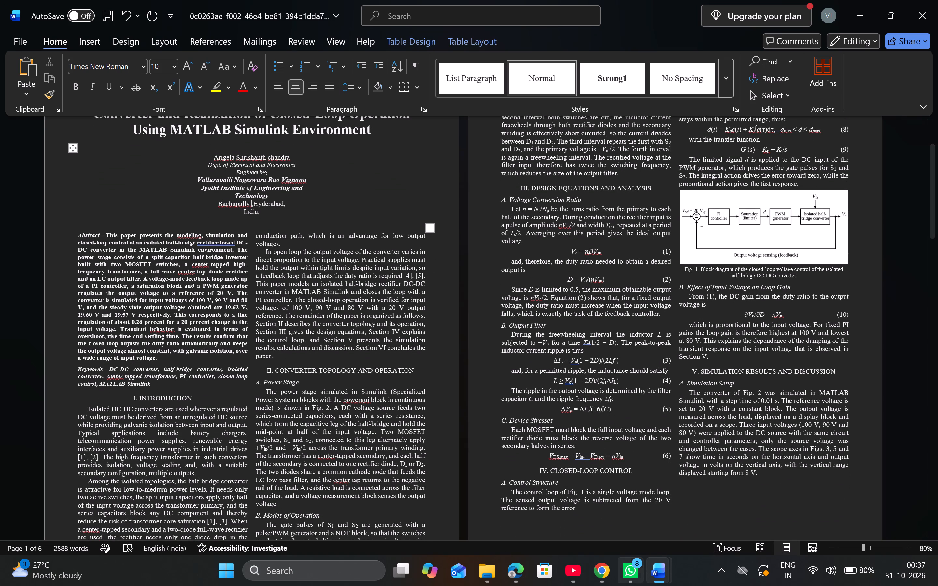
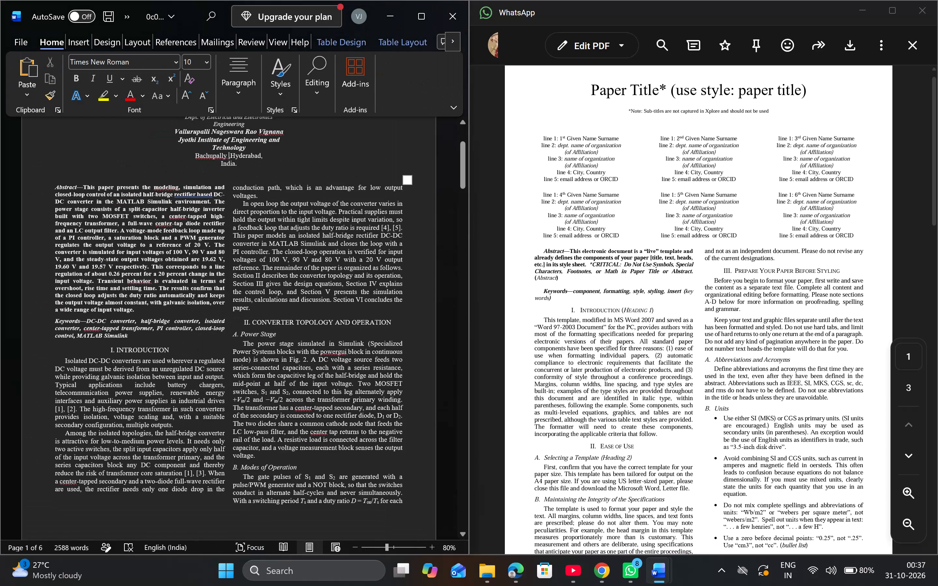
Skim the converter paper to its references, and recheck the layout from the title block through the equations to the Fig. 3 waveform.
scroll(165, 330, down, 8)
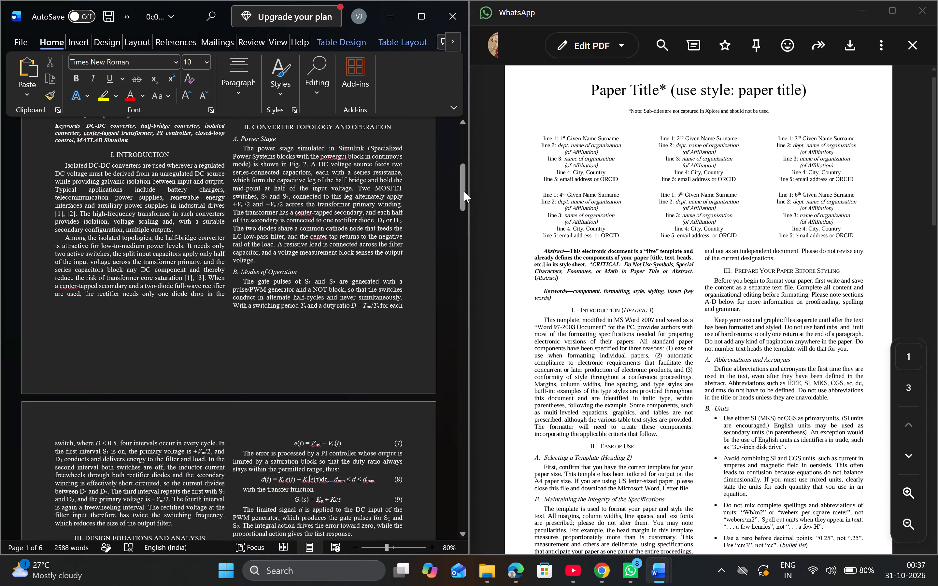
drag(464, 191, 467, 499)
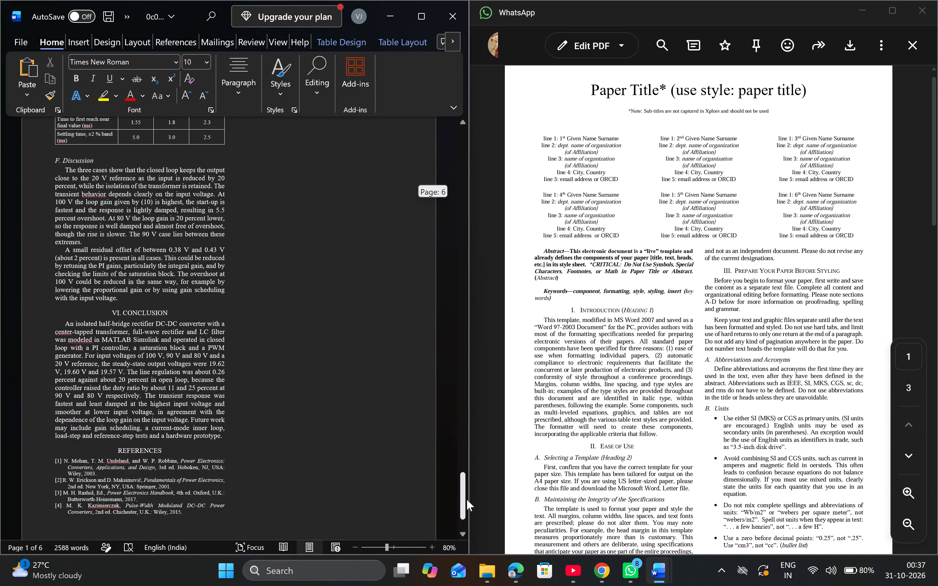
drag(467, 499, 437, 193)
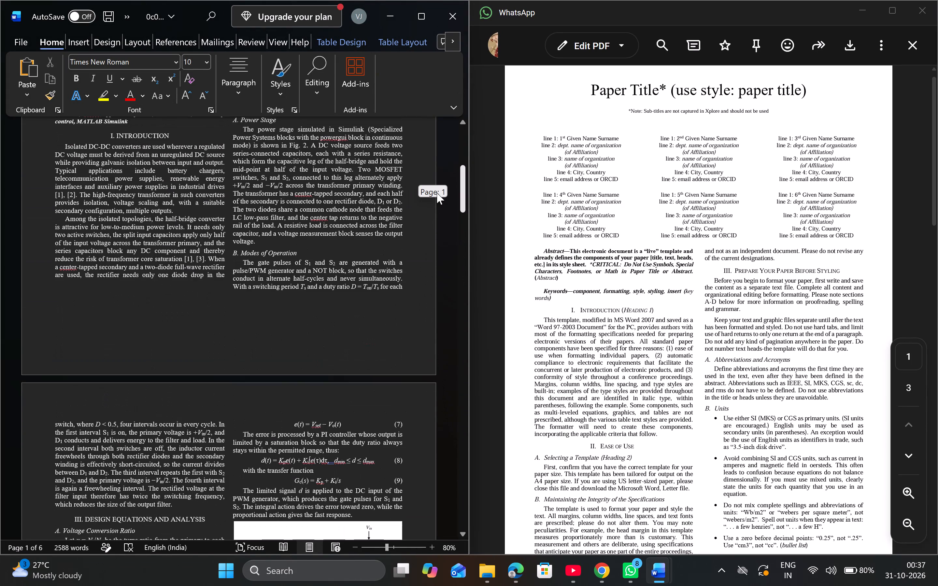
drag(437, 193, 441, 134)
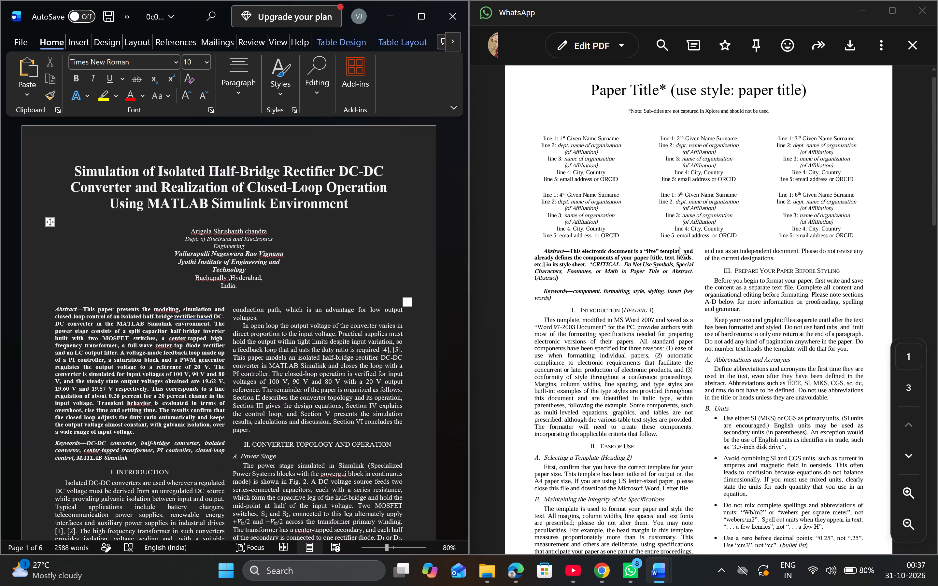
scroll(230, 401, down, 13)
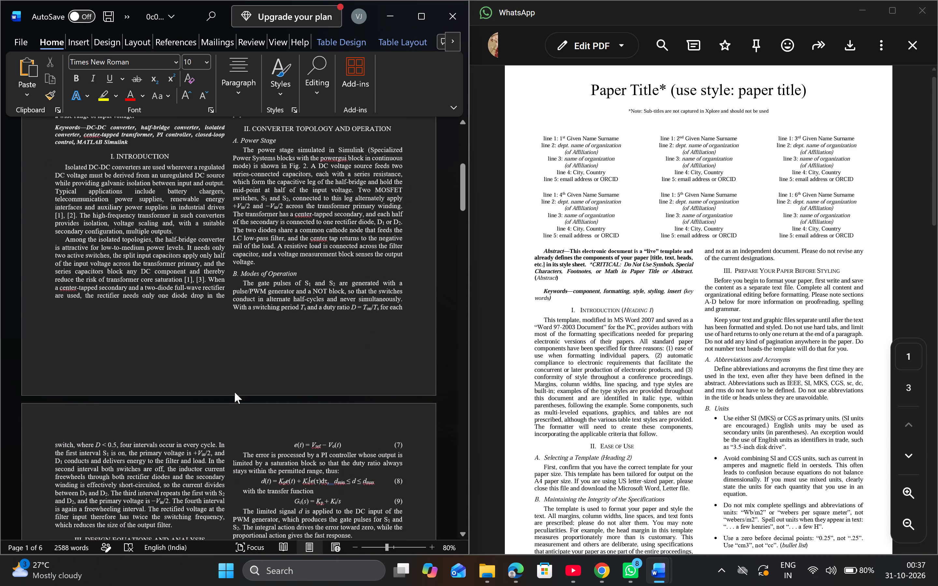
scroll(238, 373, down, 7)
scroll(224, 351, down, 4)
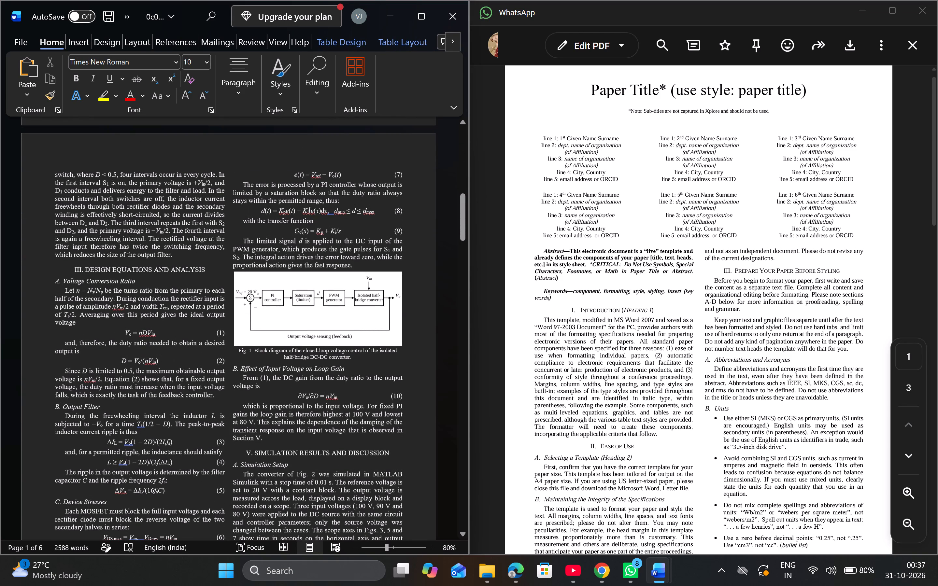
scroll(128, 301, down, 12)
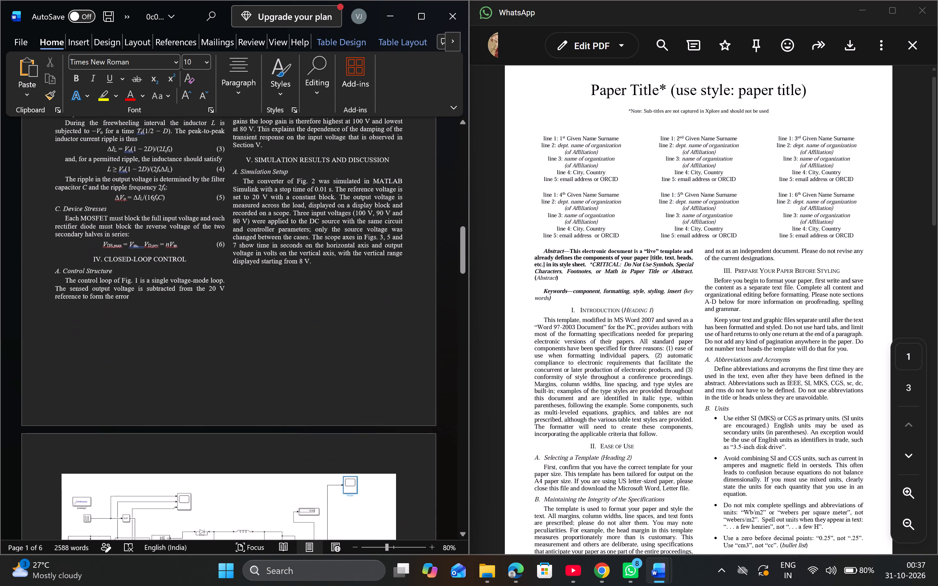
scroll(127, 320, down, 10)
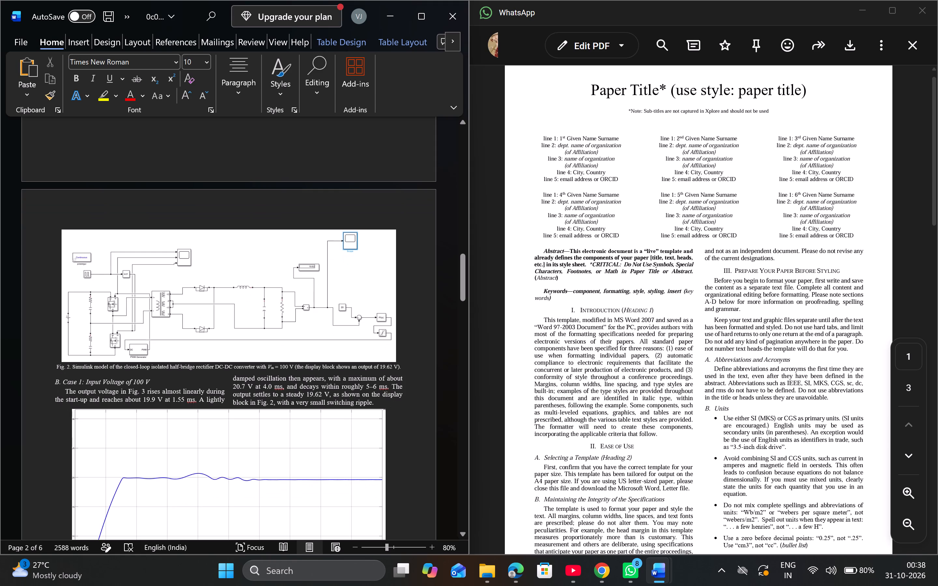
scroll(126, 322, up, 13)
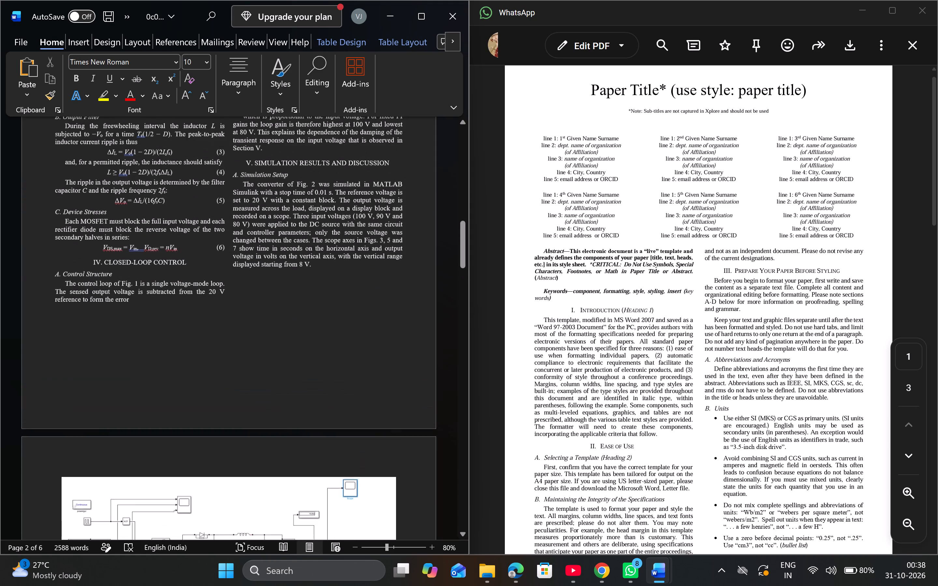
scroll(125, 328, down, 8)
Read through the conference template's guidance on equations, common mistakes, authors and affiliations, headings, figures, tables and references for comparison.
scroll(121, 353, down, 6)
scroll(631, 389, down, 6)
scroll(680, 379, down, 5)
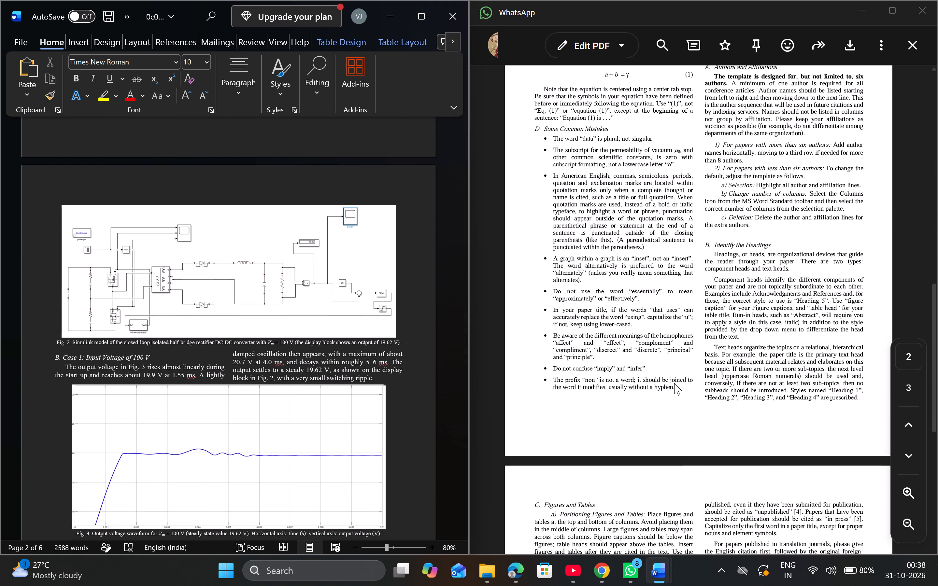
scroll(674, 383, up, 8)
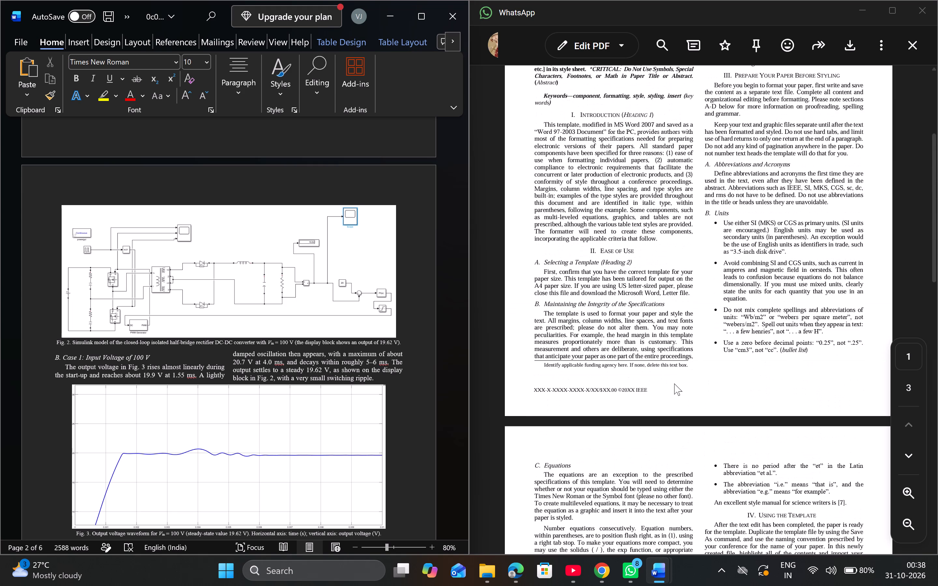
scroll(626, 384, down, 3)
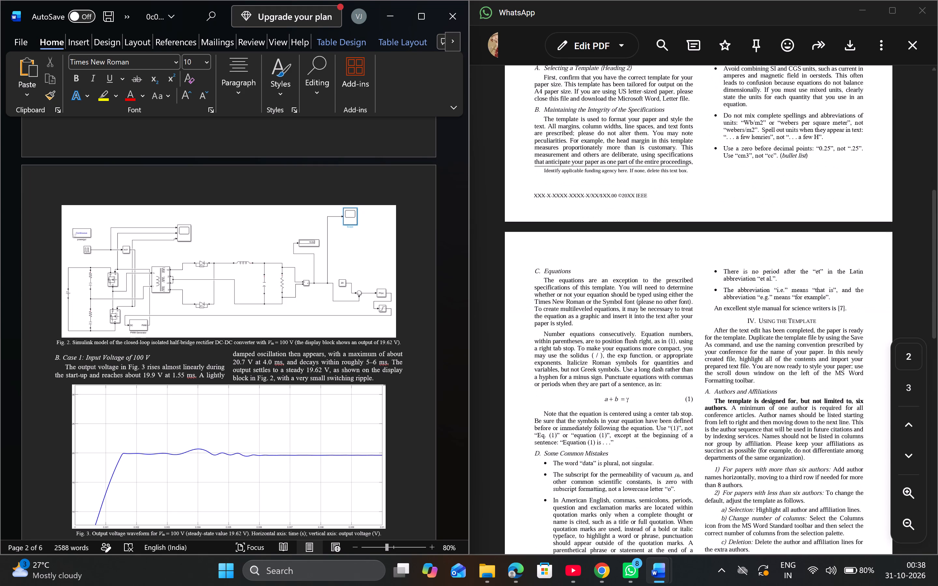
scroll(622, 386, down, 5)
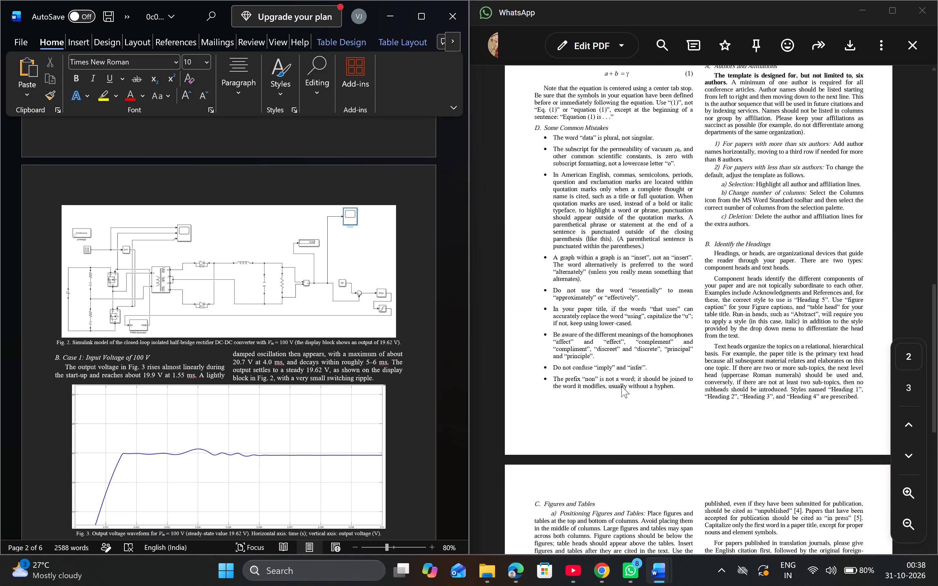
scroll(621, 386, down, 6)
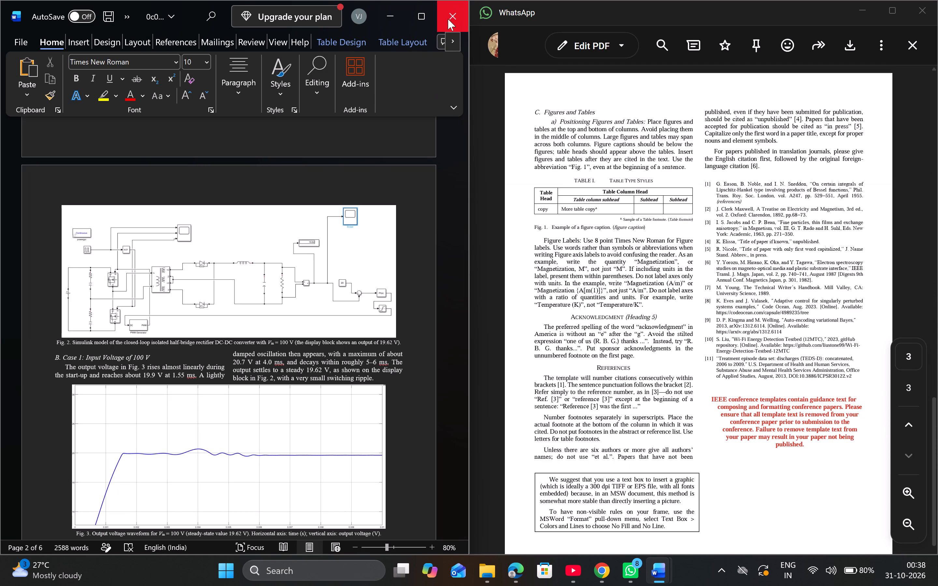
Maximize the converter paper's document window and undo the most recent edit on its first page.
click(420, 23)
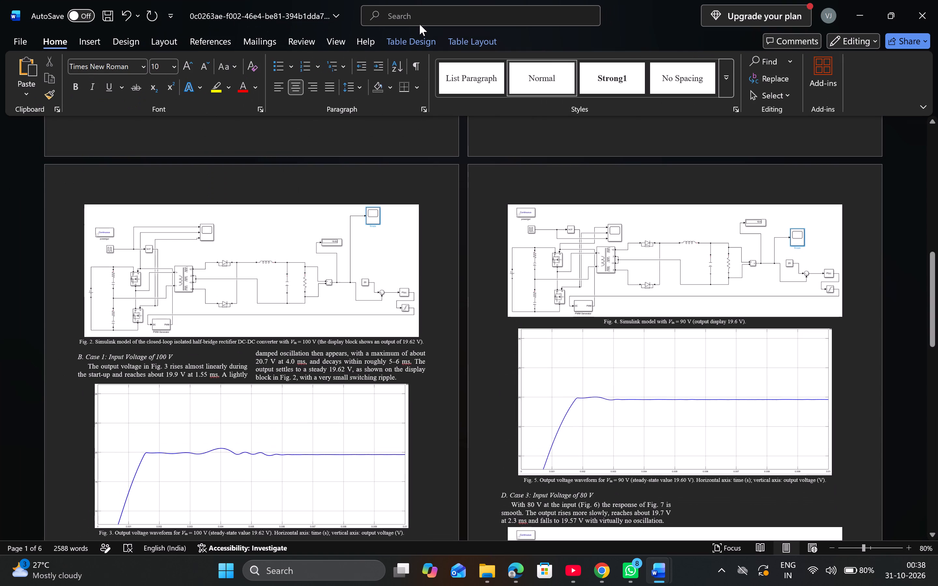
key(ctrl+z)
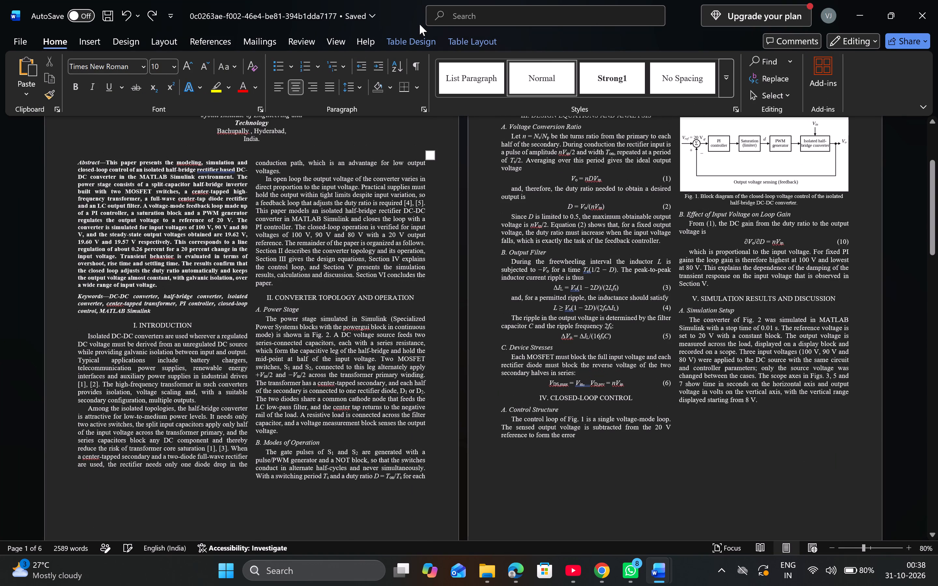
Undo the removal of the IEEE copyright line at the foot of the paper's first page.
key(ctrl+z)
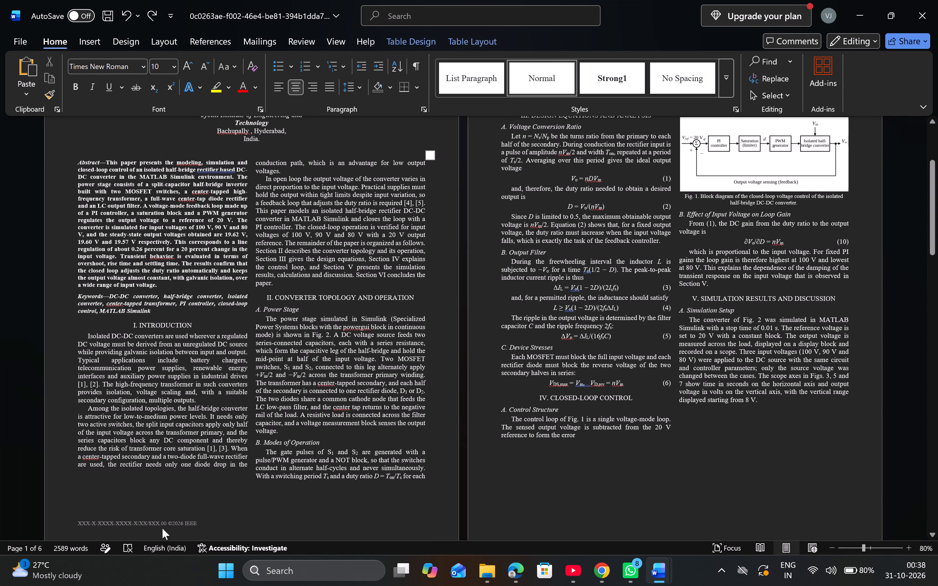
Review the page layout from the first page's copyright line through to the references, and back to the Fig. 2 and Fig. 4 Simulink models.
scroll(426, 300, down, 6)
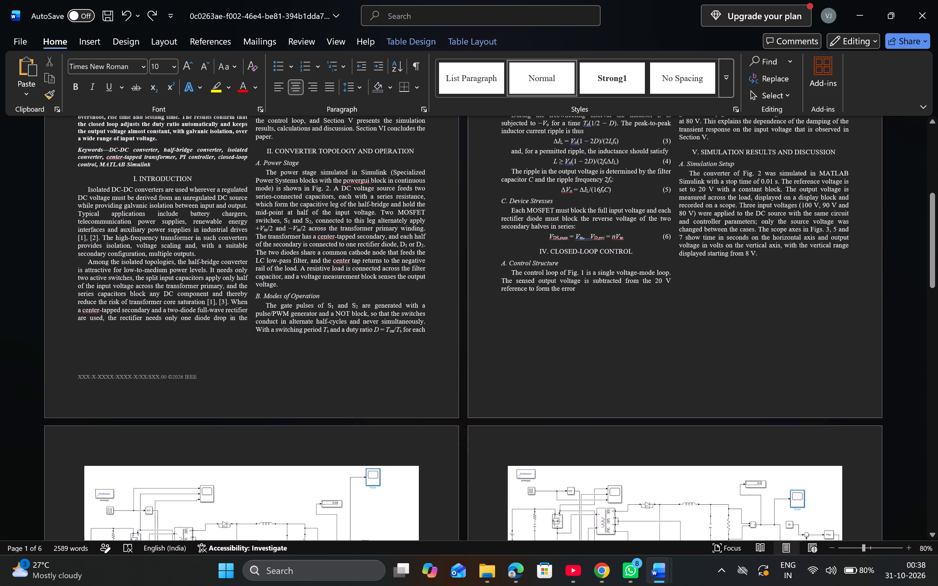
scroll(439, 286, down, 7)
scroll(444, 293, down, 20)
scroll(444, 293, down, 7)
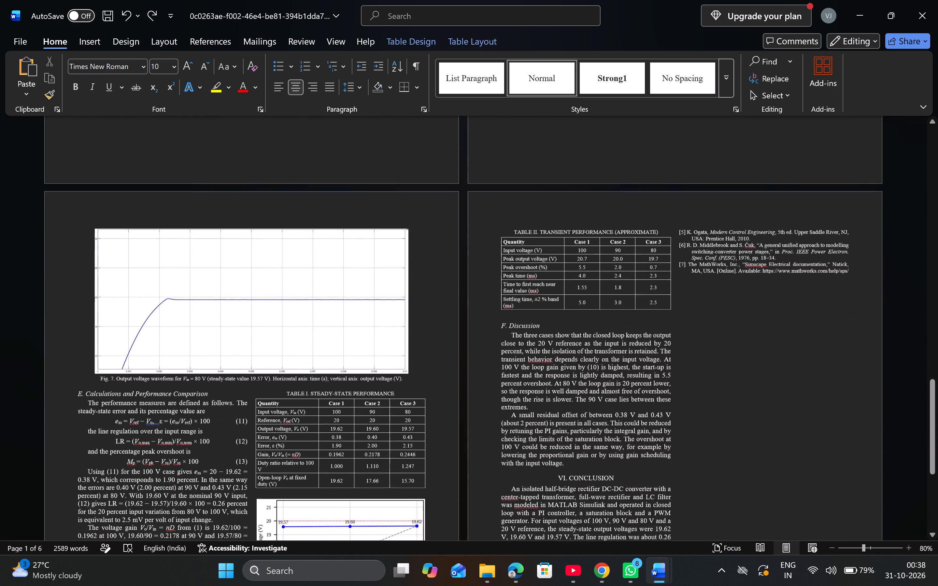
scroll(455, 332, down, 15)
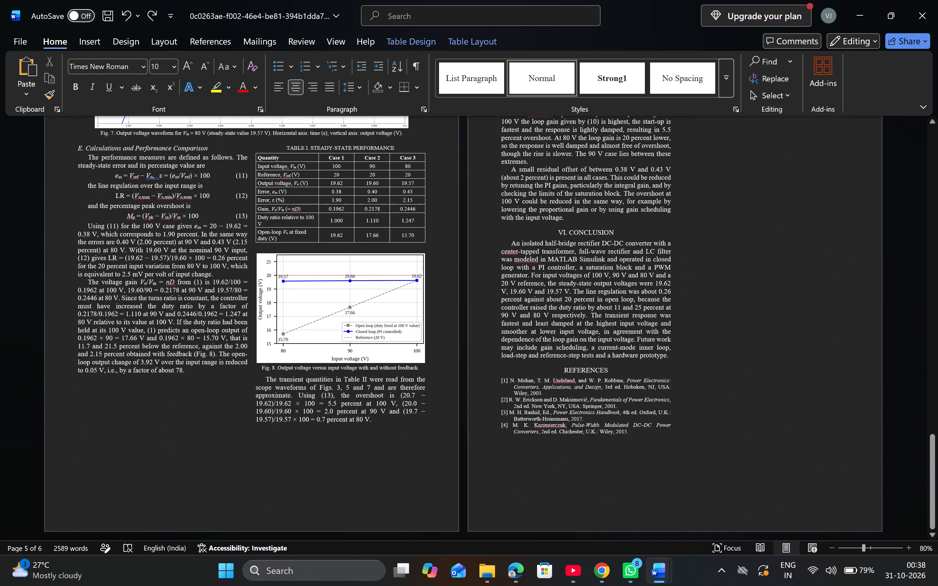
scroll(634, 421, up, 8)
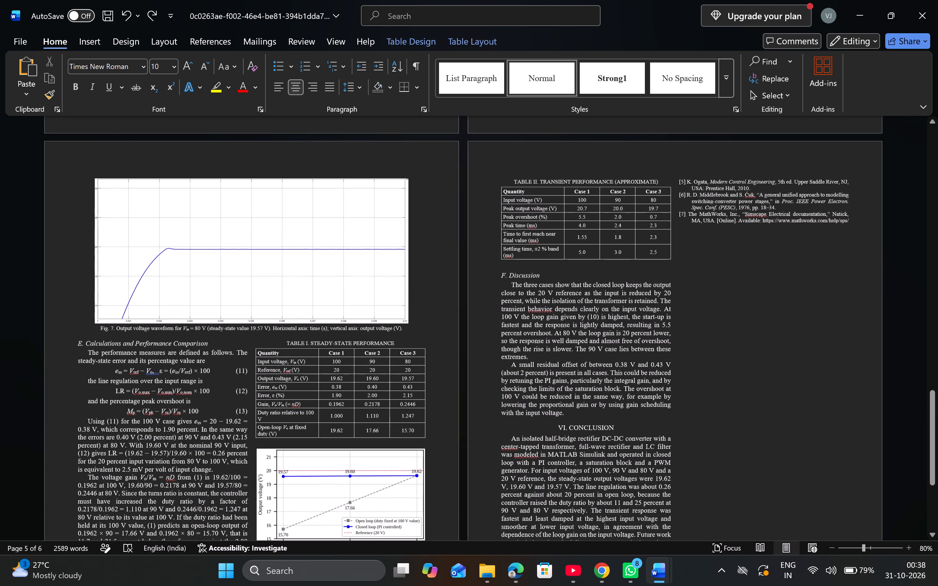
scroll(498, 394, up, 11)
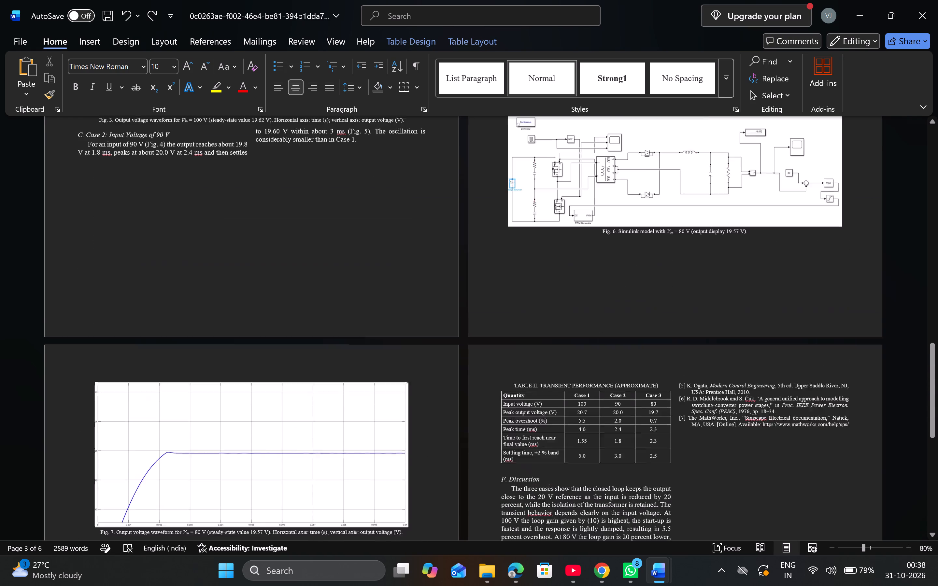
scroll(497, 400, up, 15)
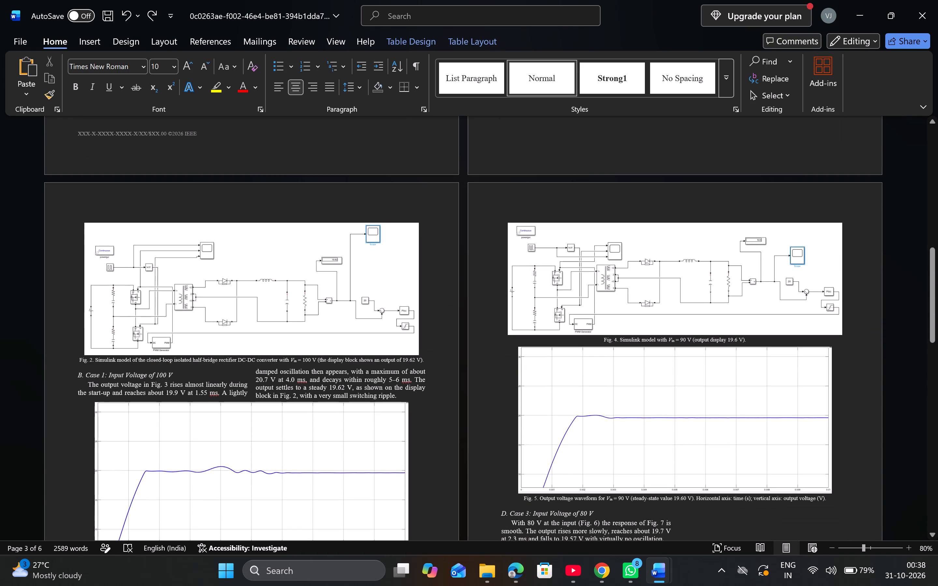
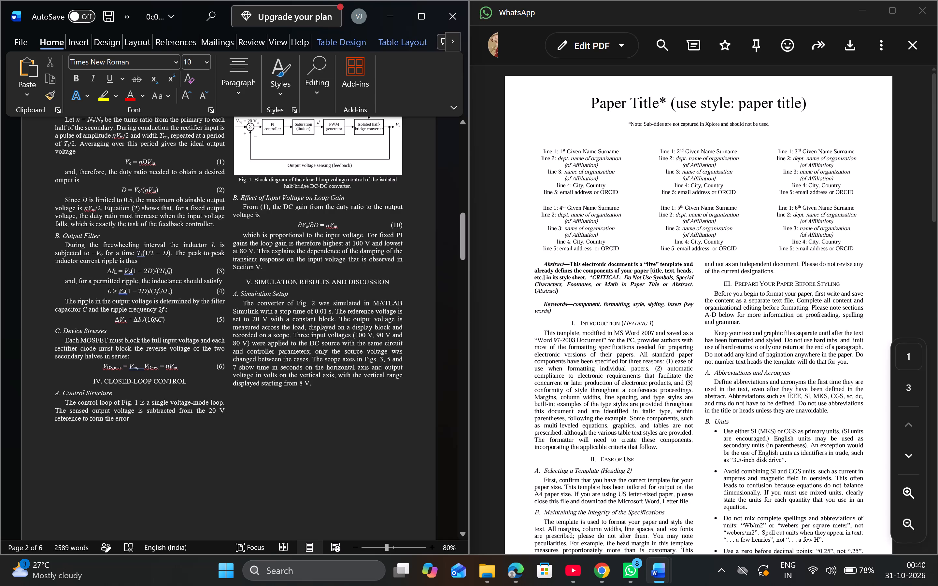
Compare the layout of the paper's first two pages with the IEEE template's body text, equations, headings, figures and references.
scroll(306, 427, up, 14)
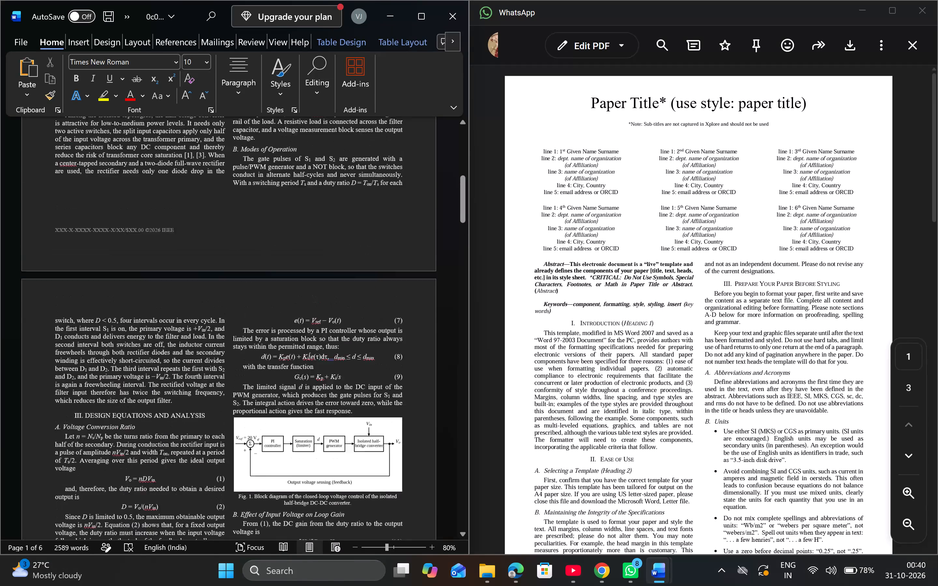
scroll(305, 427, up, 1)
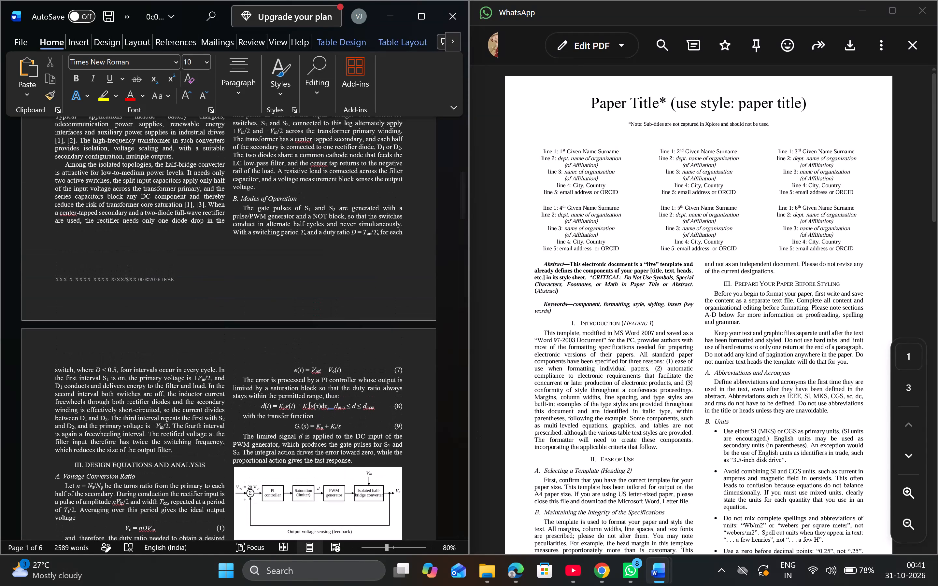
scroll(715, 398, down, 6)
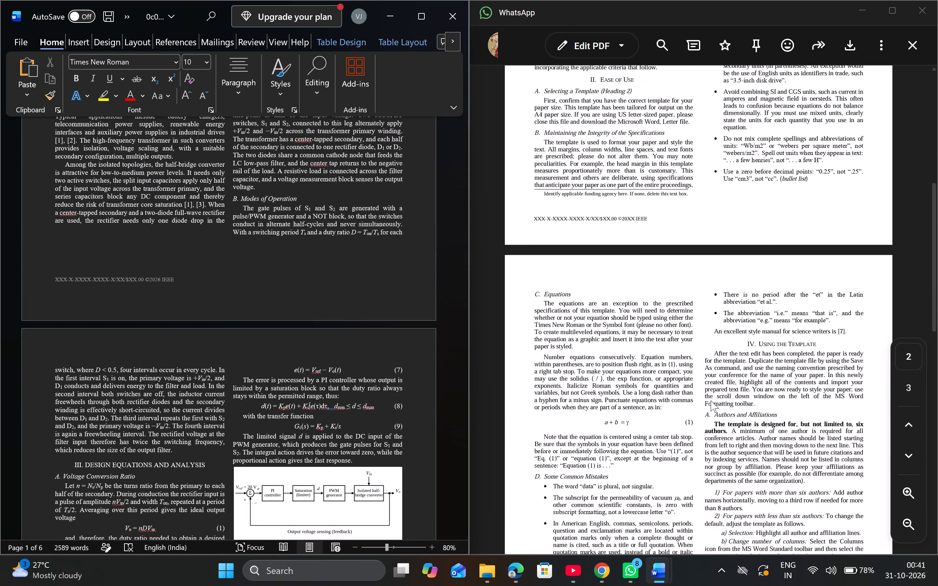
scroll(709, 400, down, 8)
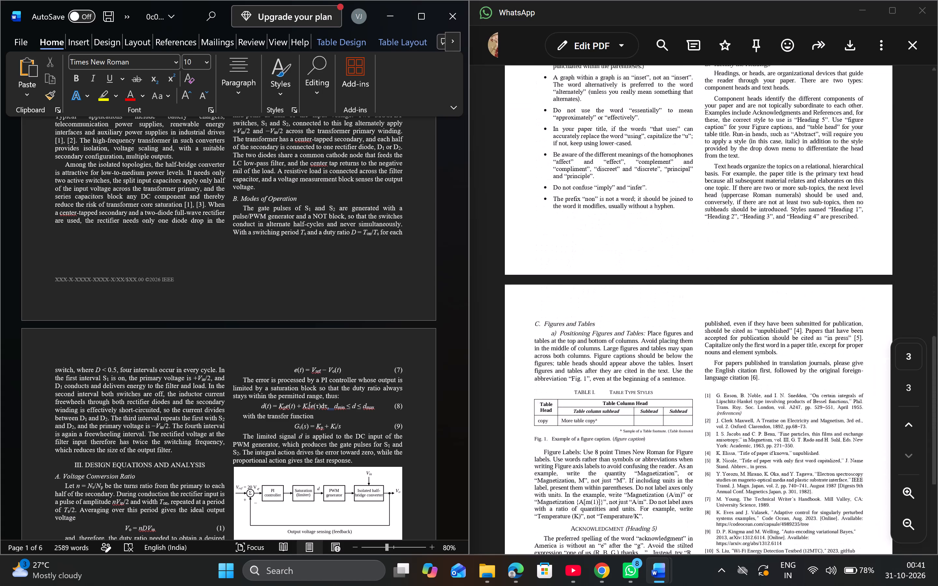
scroll(708, 401, down, 2)
scroll(708, 401, up, 6)
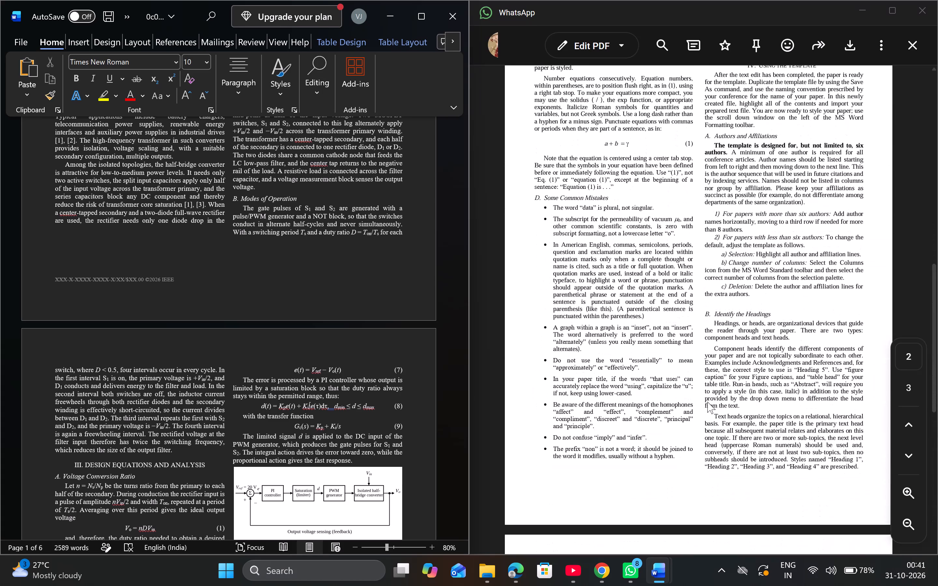
Examine the paper's second page up to the Fig. 2 Simulink model, checking equations, section headings and spacing against the template.
scroll(317, 420, down, 9)
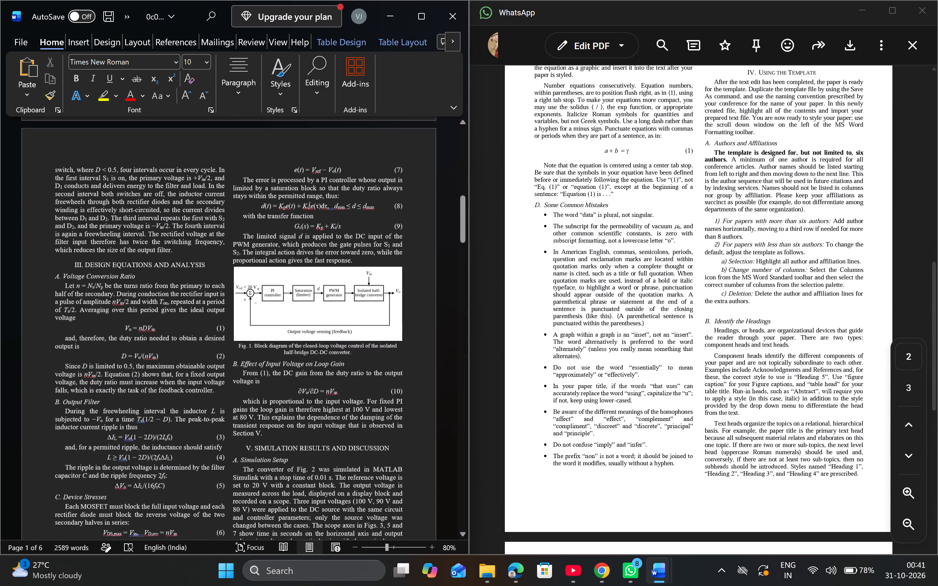
scroll(317, 420, down, 5)
scroll(731, 272, up, 8)
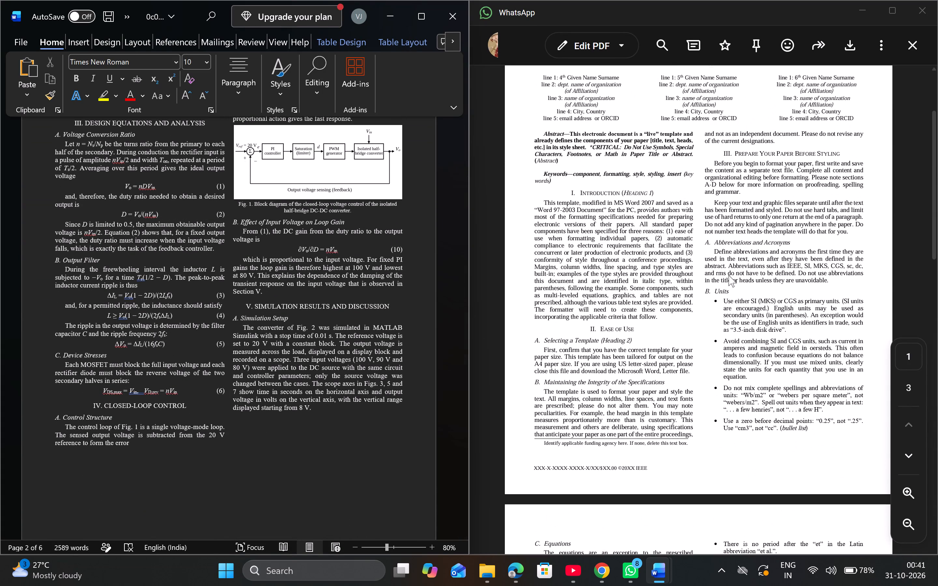
scroll(259, 363, down, 10)
scroll(620, 340, down, 4)
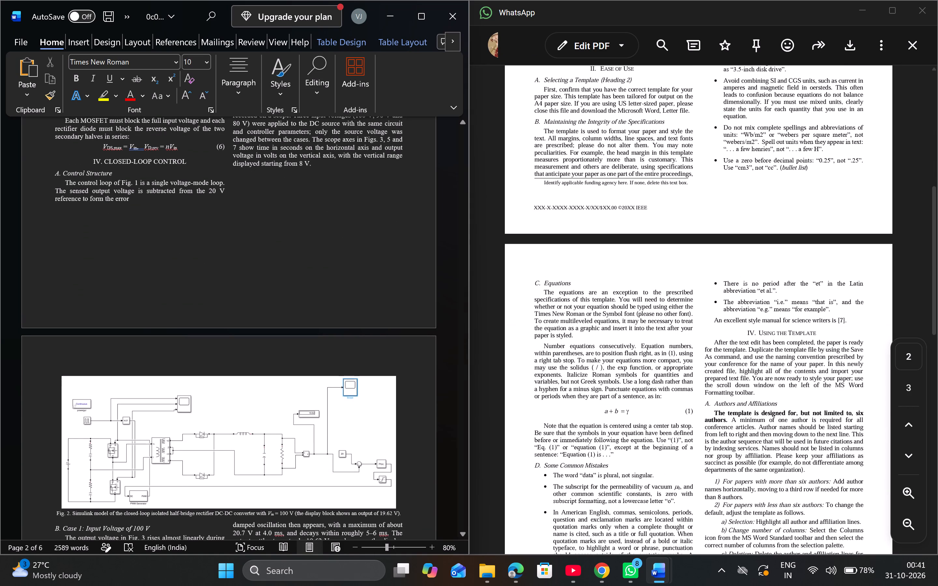
scroll(313, 386, up, 4)
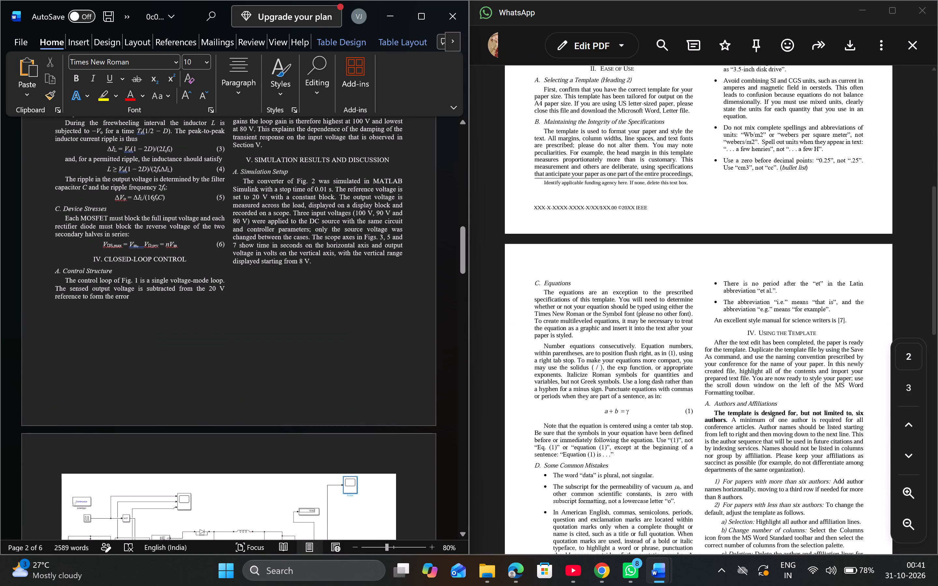
scroll(308, 387, up, 4)
Review the IEEE template's equations, common mistakes, headings, figure and table, acknowledgment and reference guidance through its last page.
scroll(931, 412, down, 3)
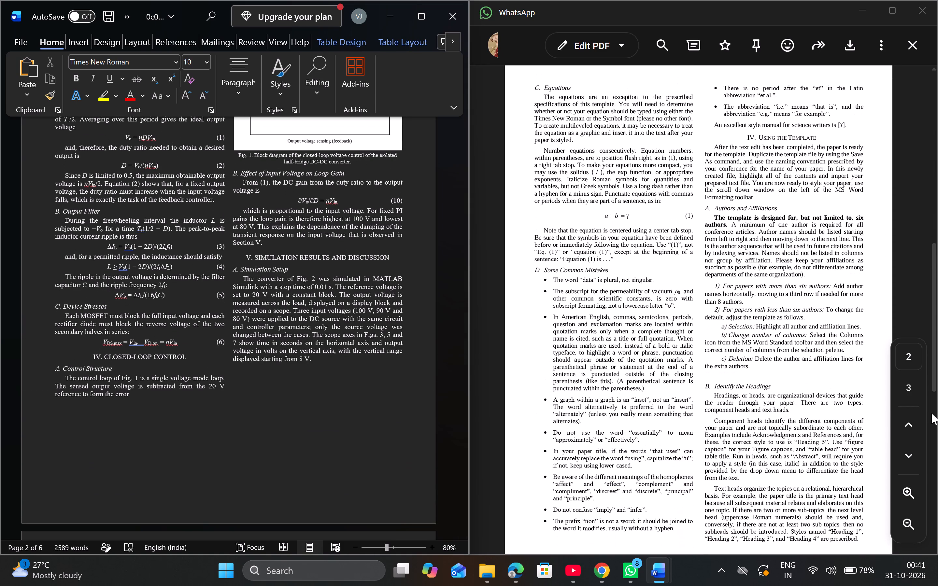
scroll(927, 413, down, 3)
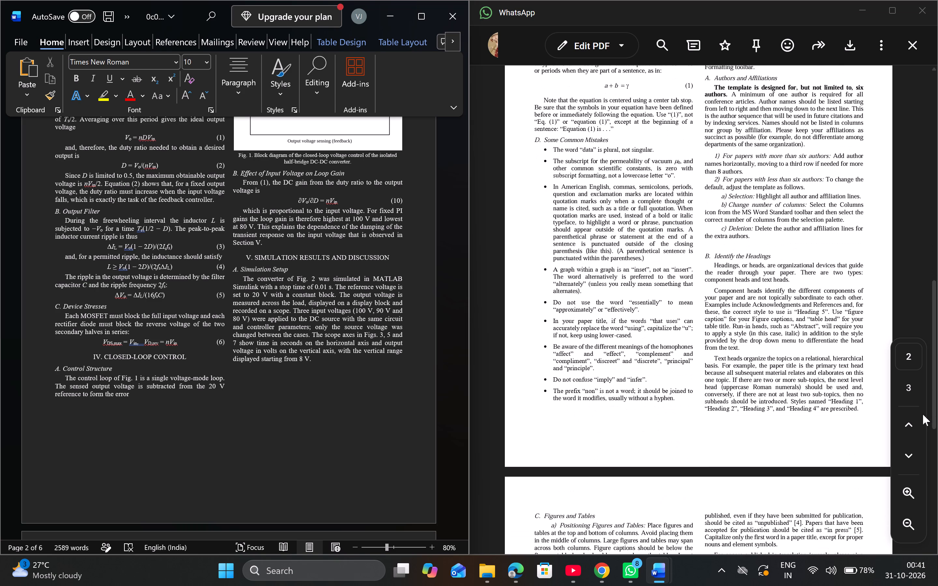
scroll(922, 414, down, 2)
scroll(688, 407, down, 3)
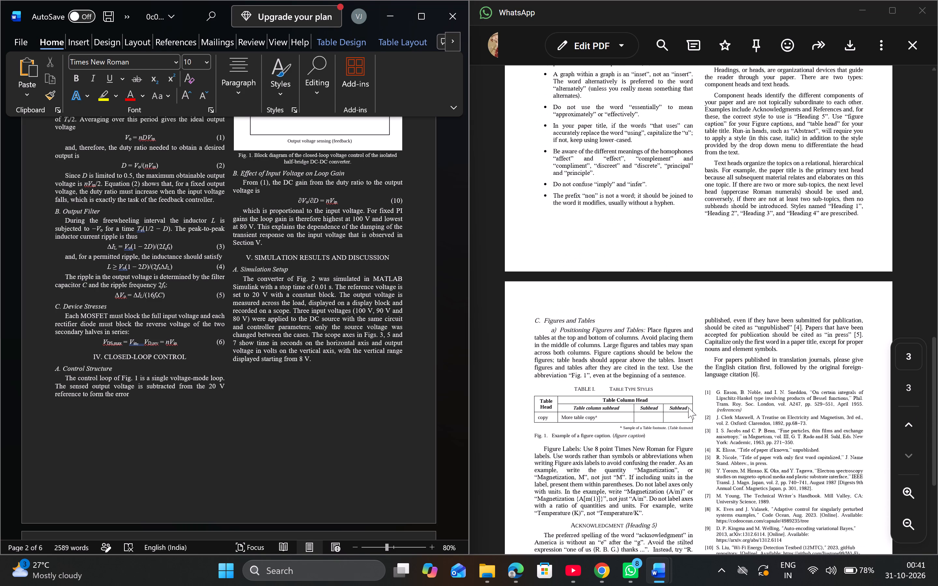
scroll(688, 407, up, 1)
scroll(688, 407, down, 6)
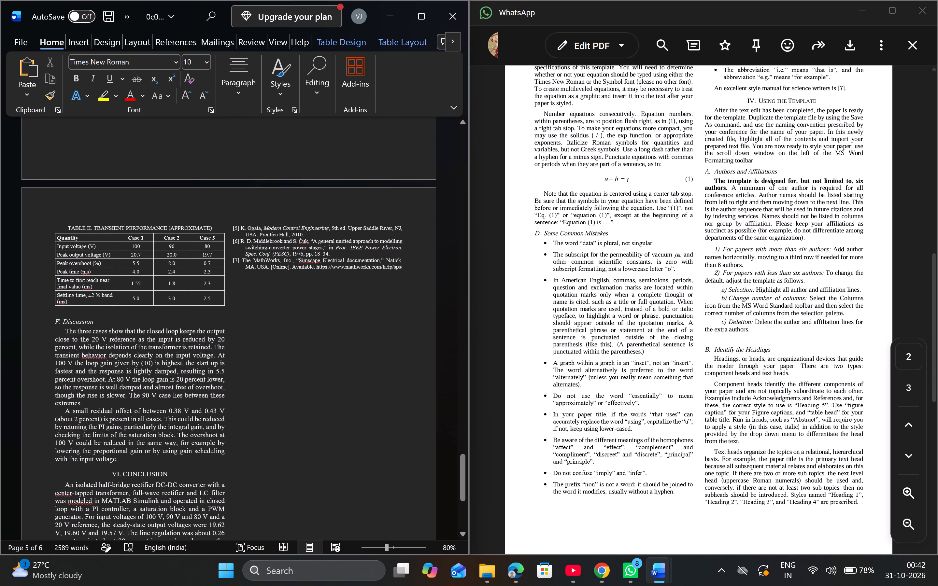
scroll(186, 396, up, 5)
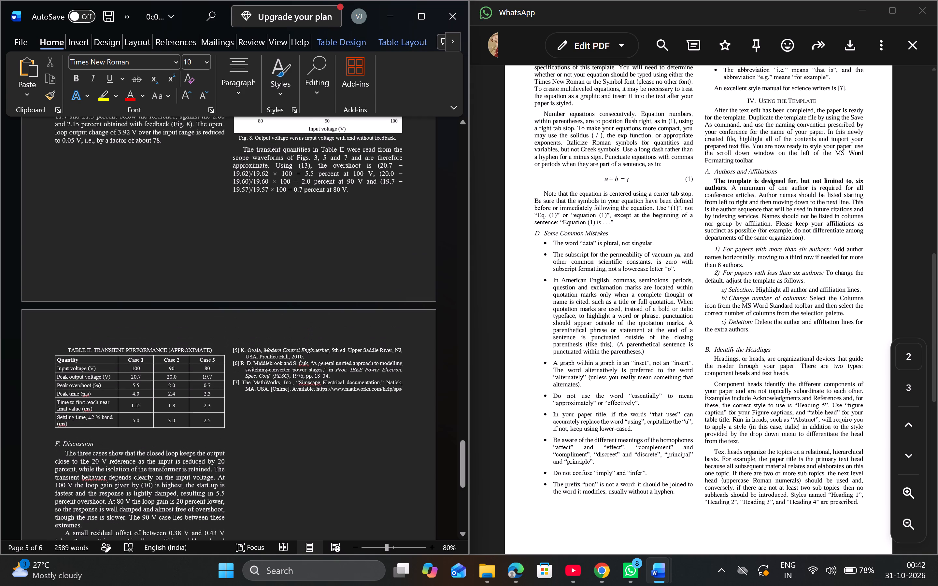
scroll(186, 396, down, 11)
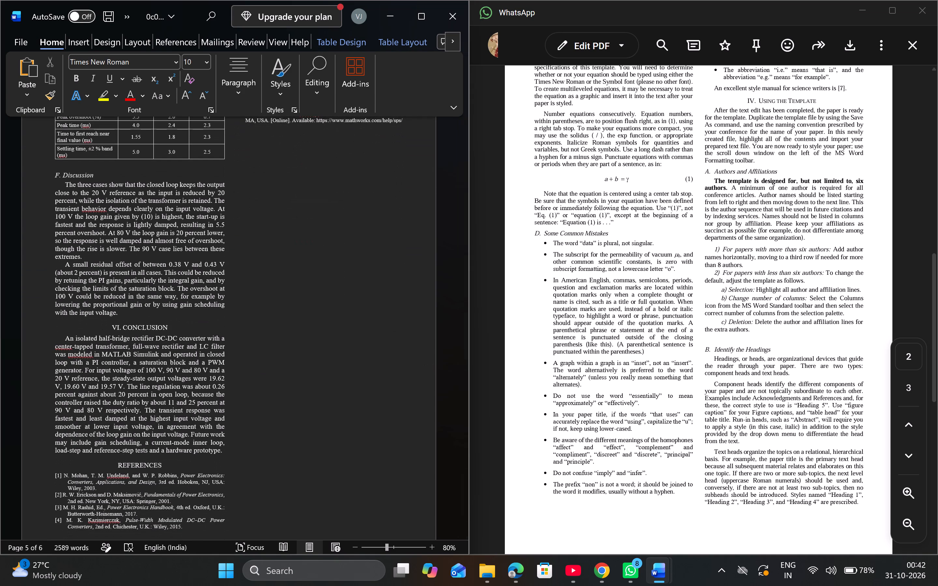
scroll(779, 296, down, 5)
scroll(766, 308, up, 4)
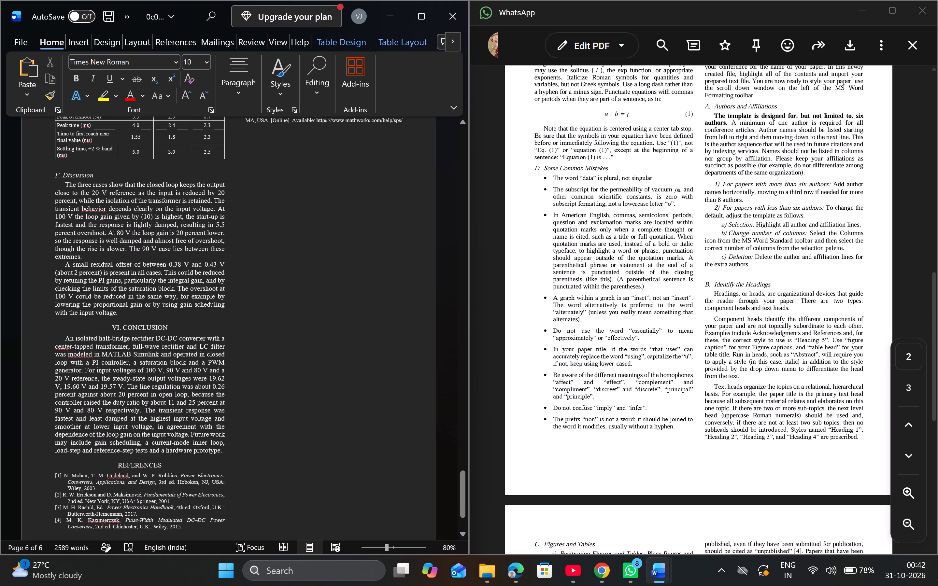
Place the text cursor at the start of the paragraph under the VI. CONCLUSION heading.
drag(64, 337, 171, 428)
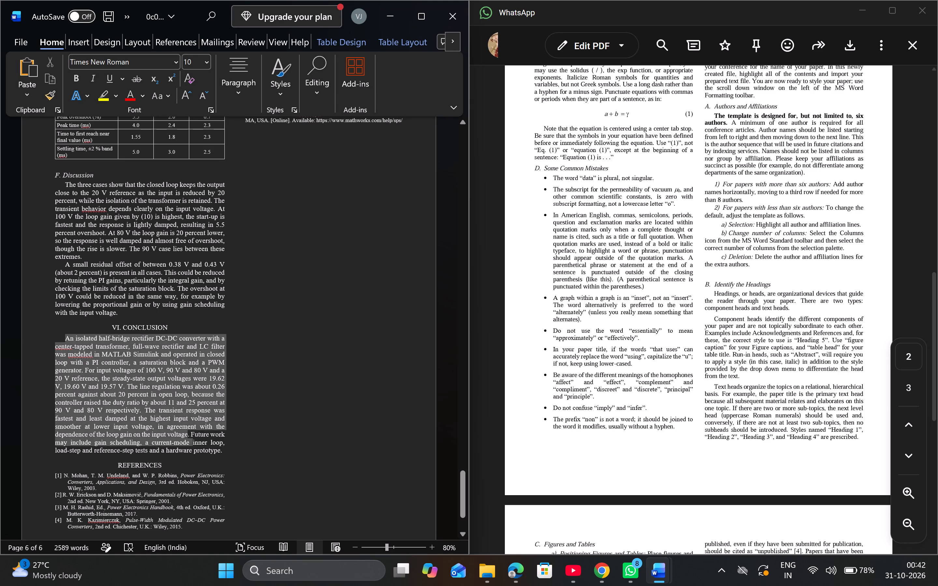
drag(171, 428, 70, 340)
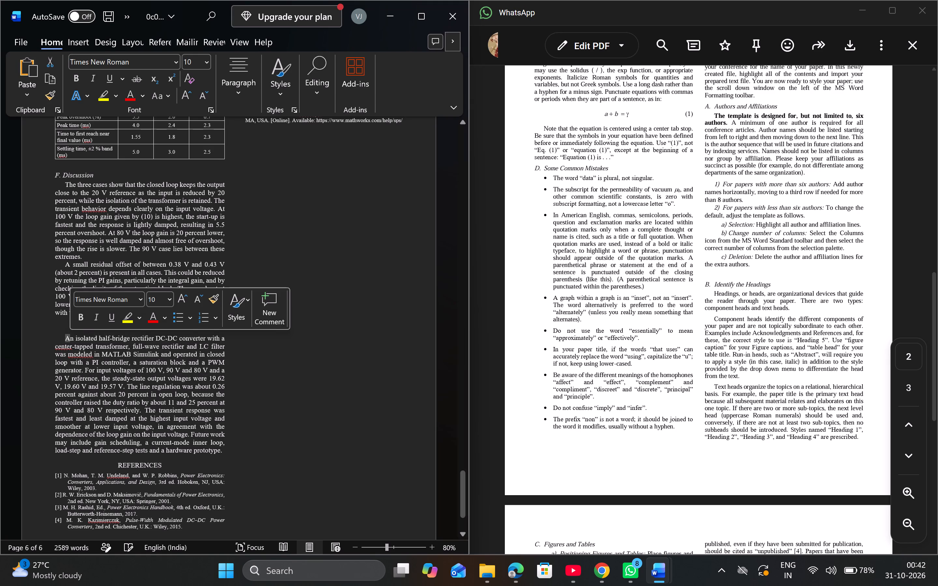
click(227, 373)
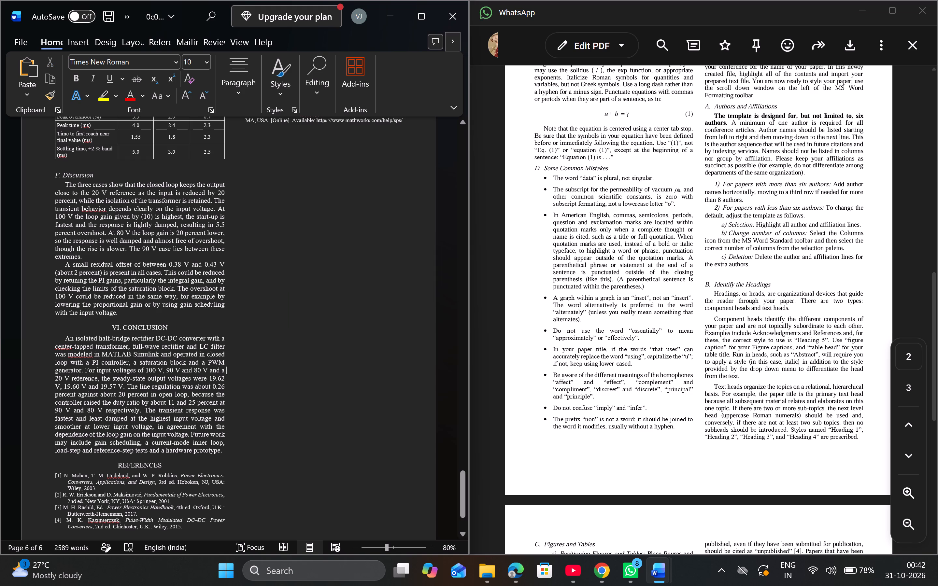
click(66, 328)
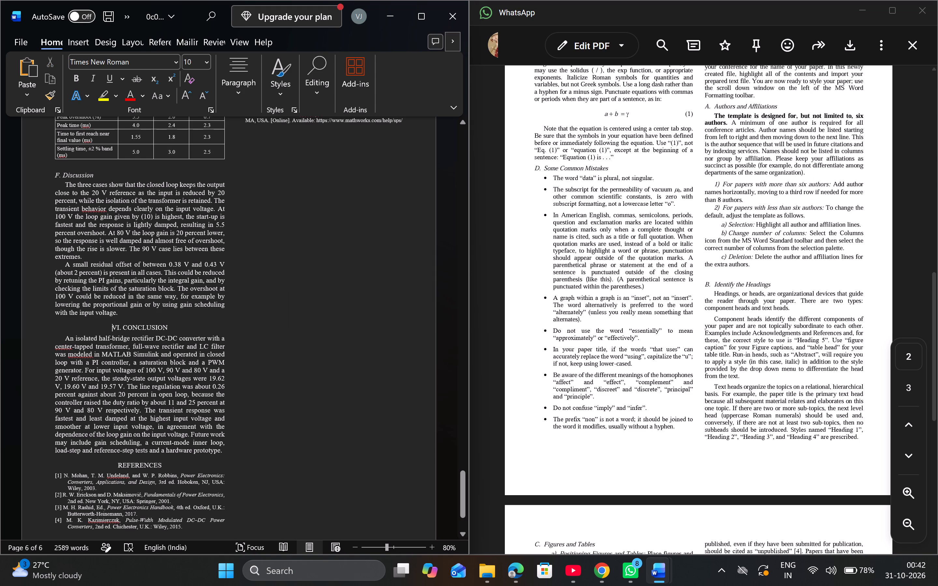
click(63, 337)
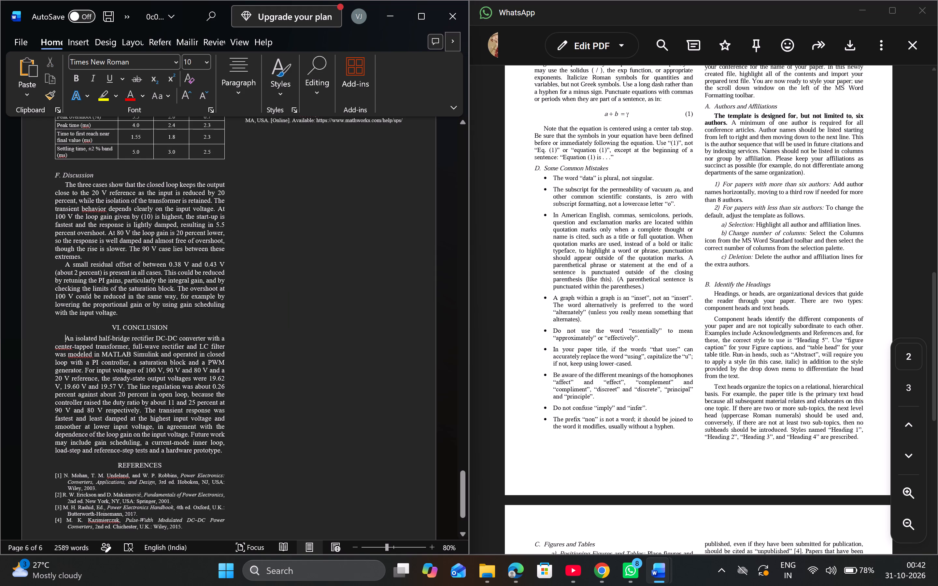
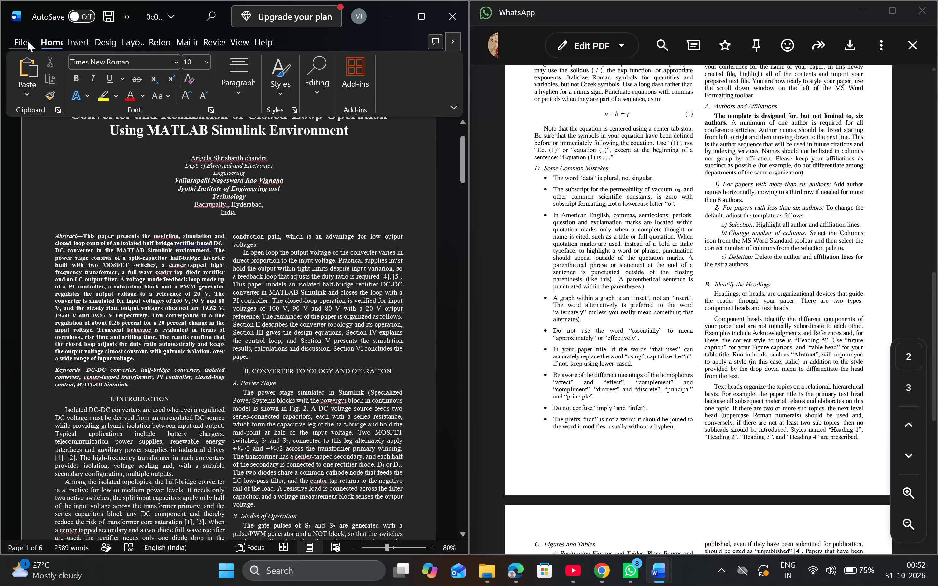
Save a copy of the paper as a PDF named "67 cbp report" in the Documents folder.
click(27, 41)
click(46, 245)
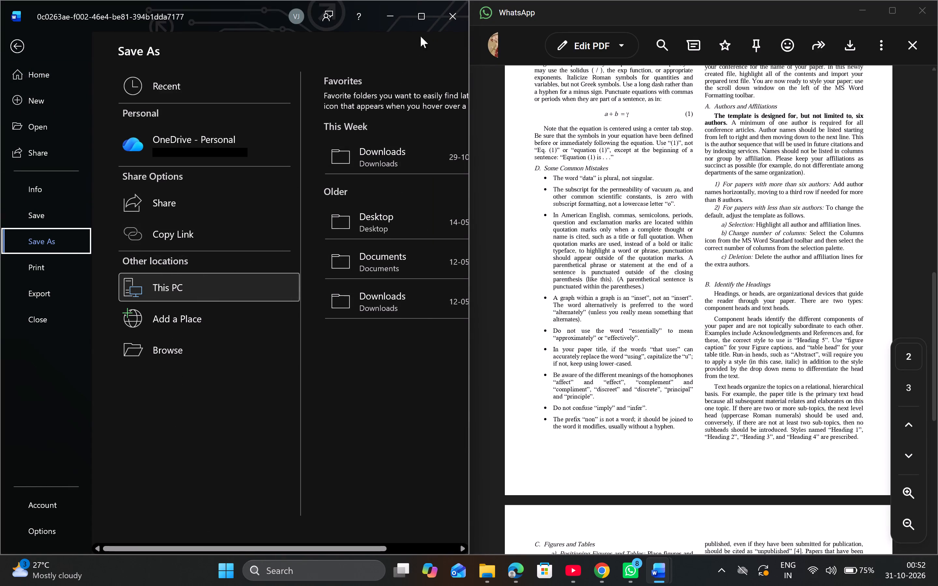
click(424, 15)
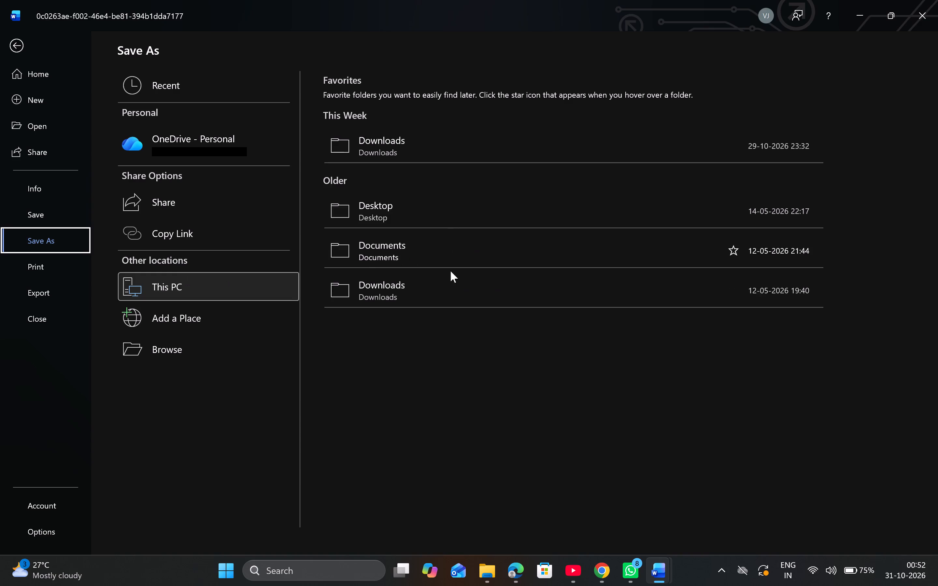
click(448, 248)
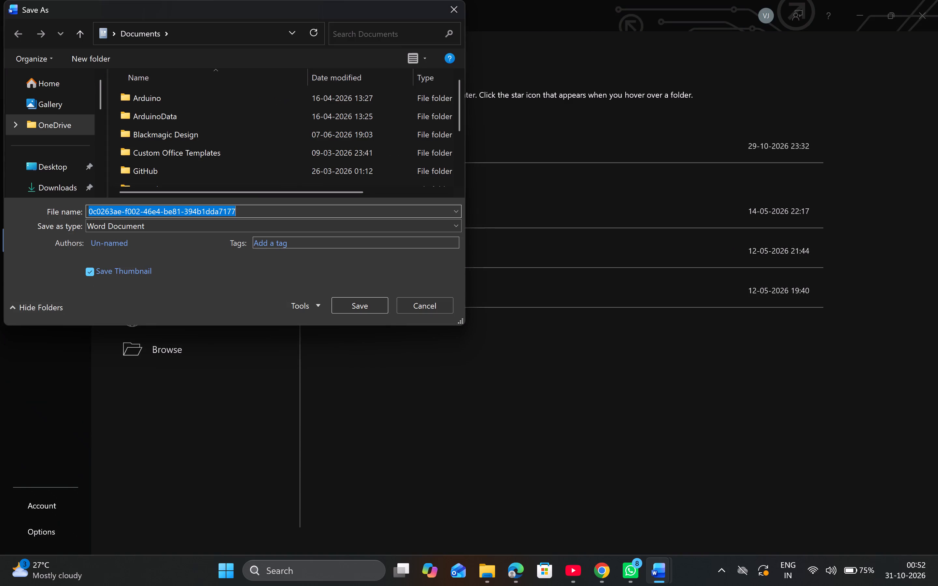
key(BackSpace)
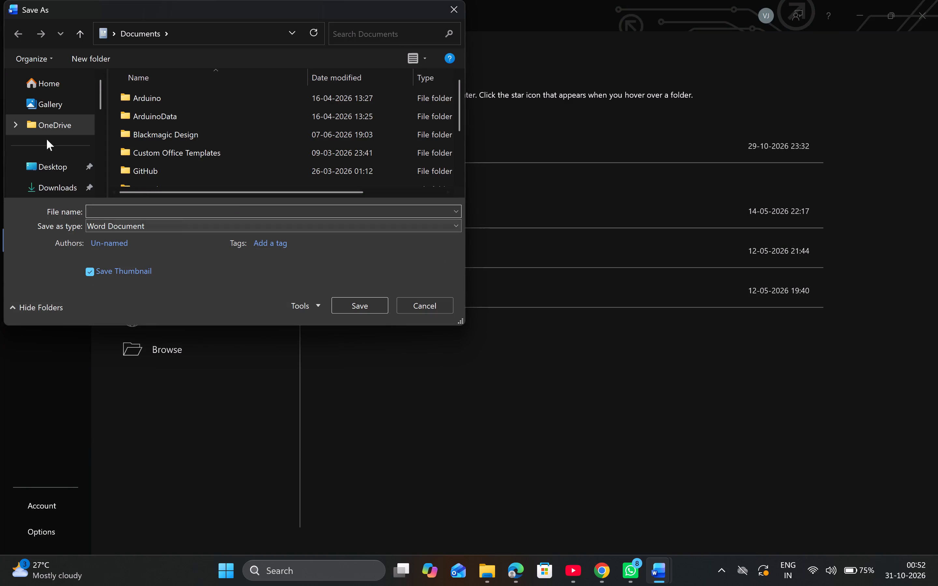
click(57, 159)
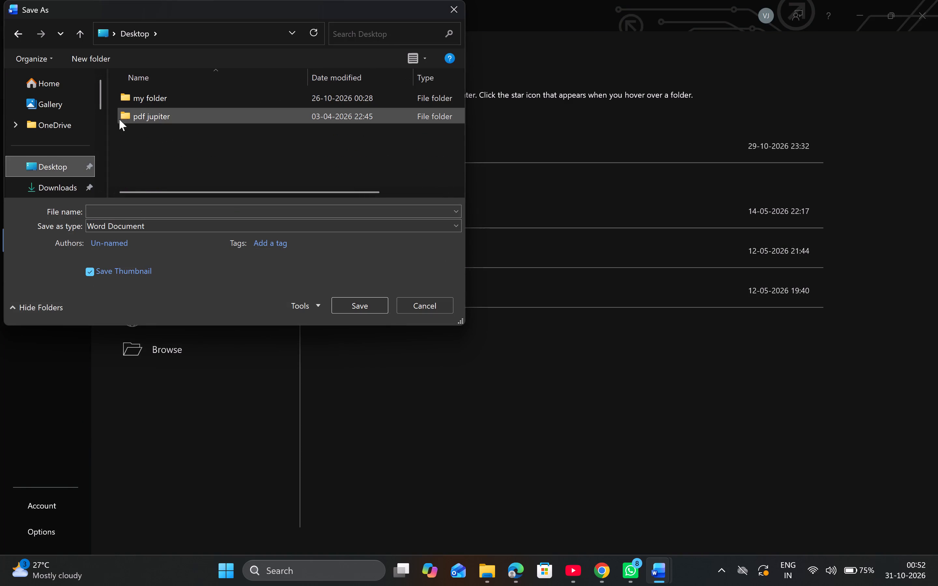
click(57, 125)
scroll(57, 125, down, 2)
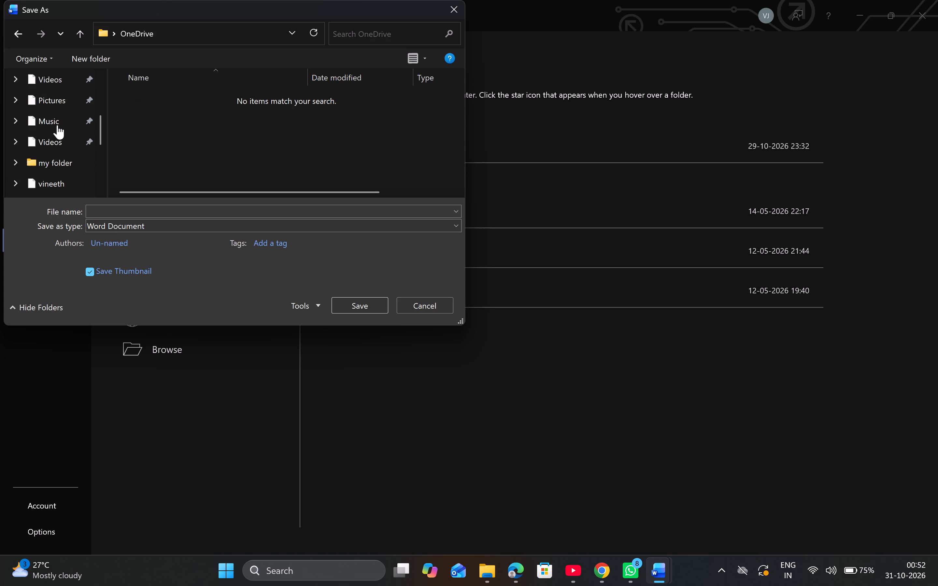
scroll(57, 125, down, 1)
click(48, 93)
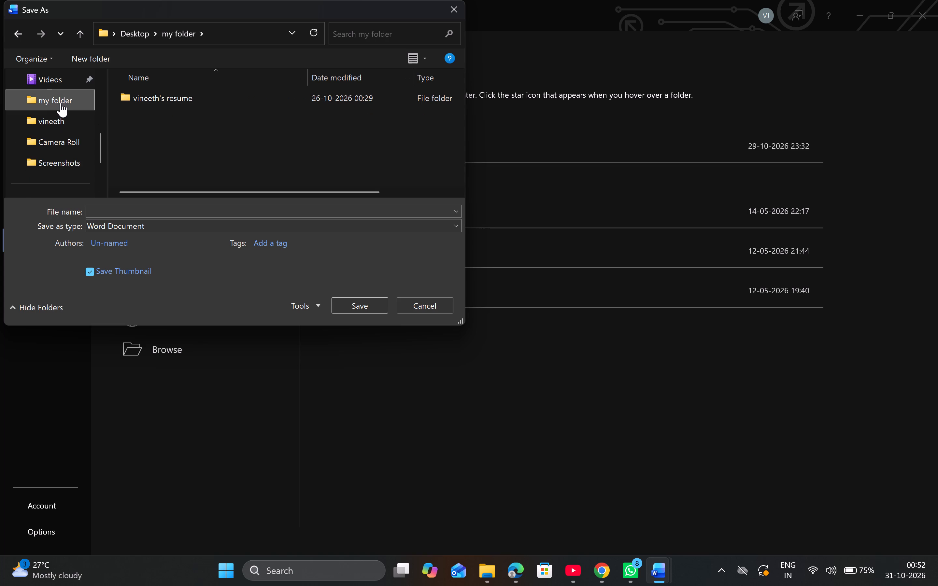
scroll(58, 94, up, 1)
click(54, 89)
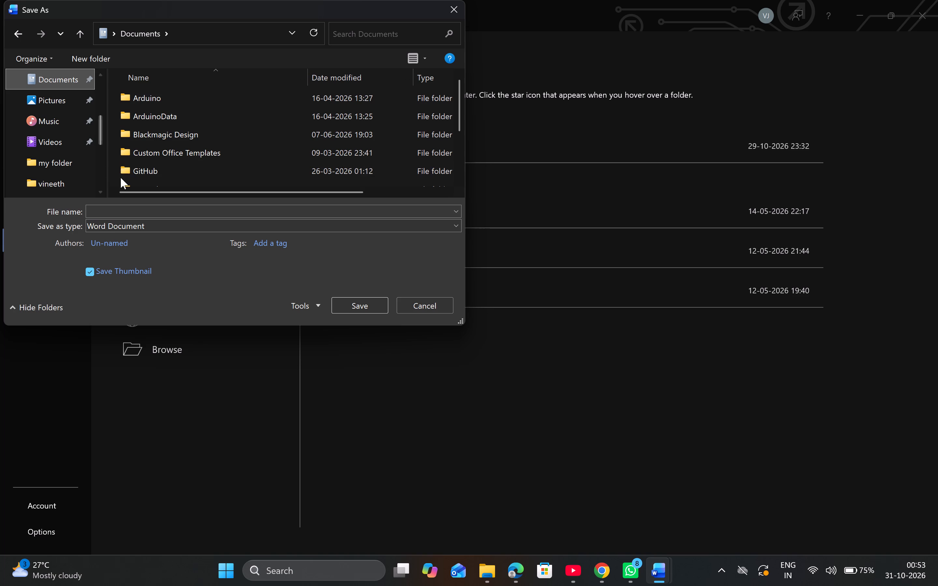
click(204, 230)
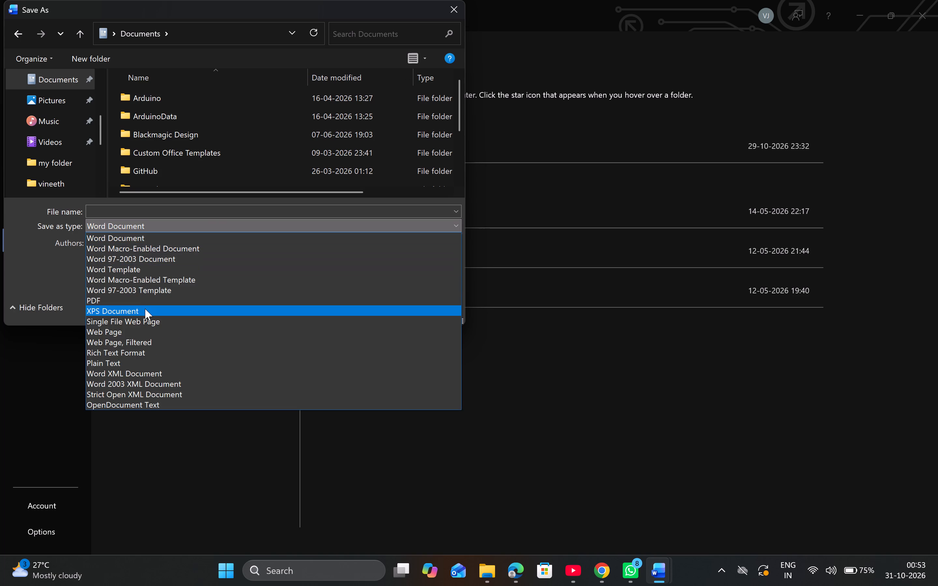
click(146, 304)
click(152, 214)
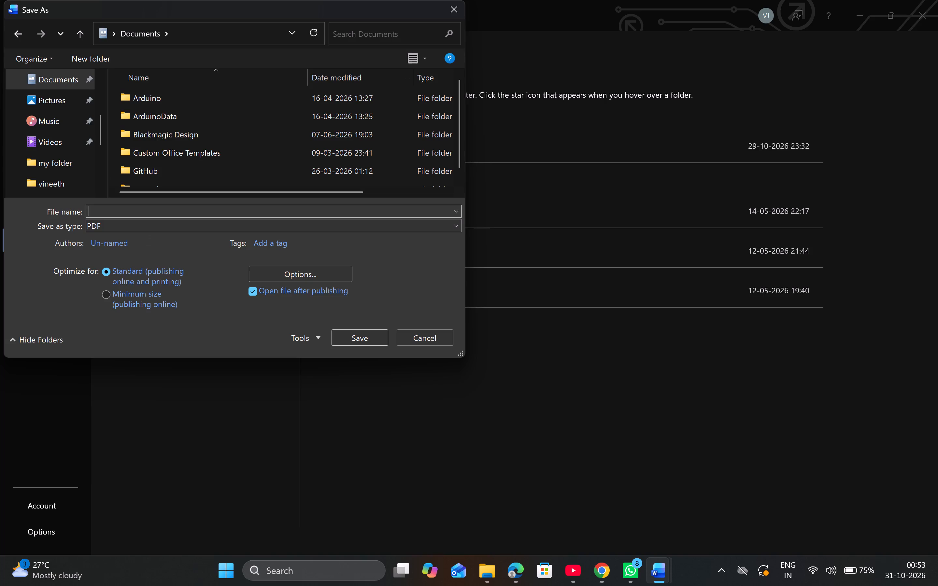
text(67 cbp re)
text(port)
key(Return)
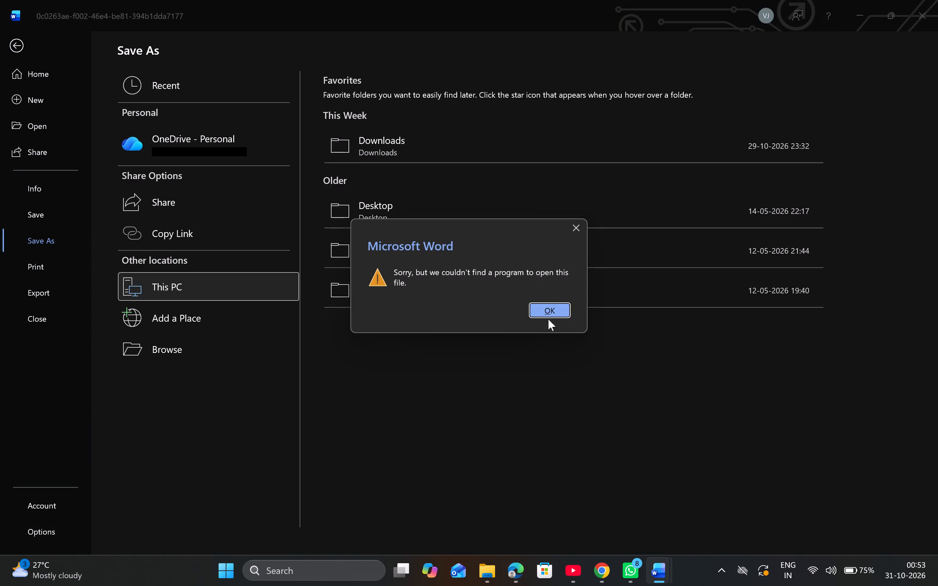
click(548, 318)
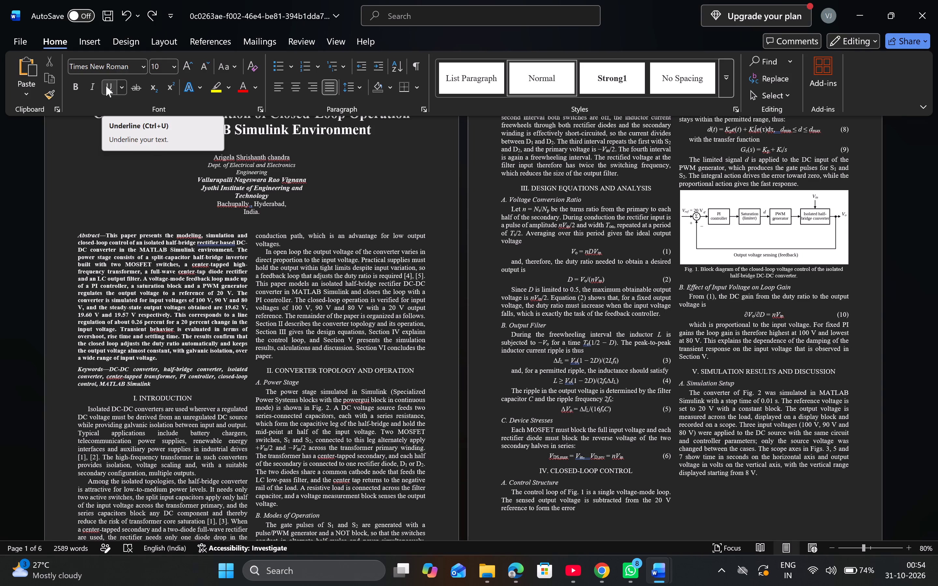
Save another PDF copy of the paper in the Downloads folder under the name "67 cbp report".
click(12, 37)
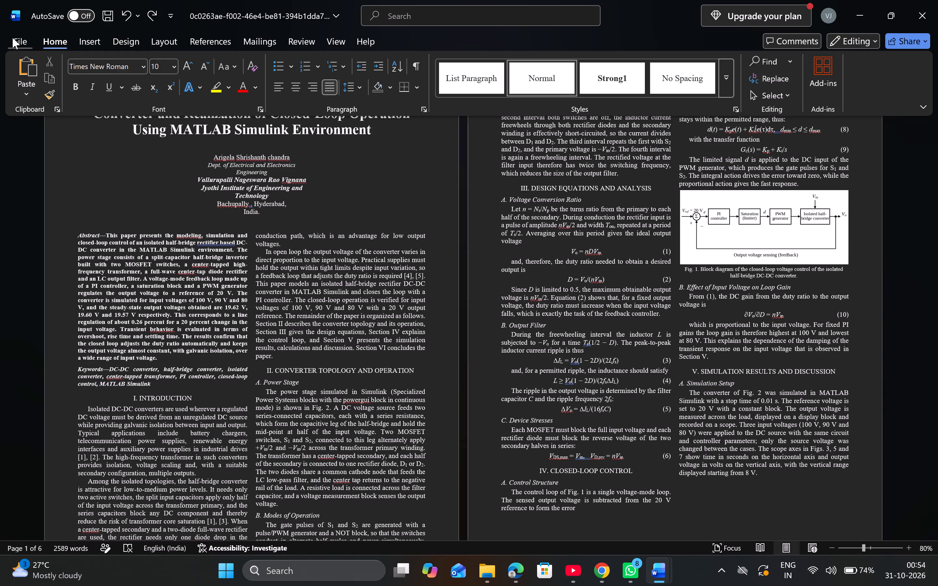
click(38, 239)
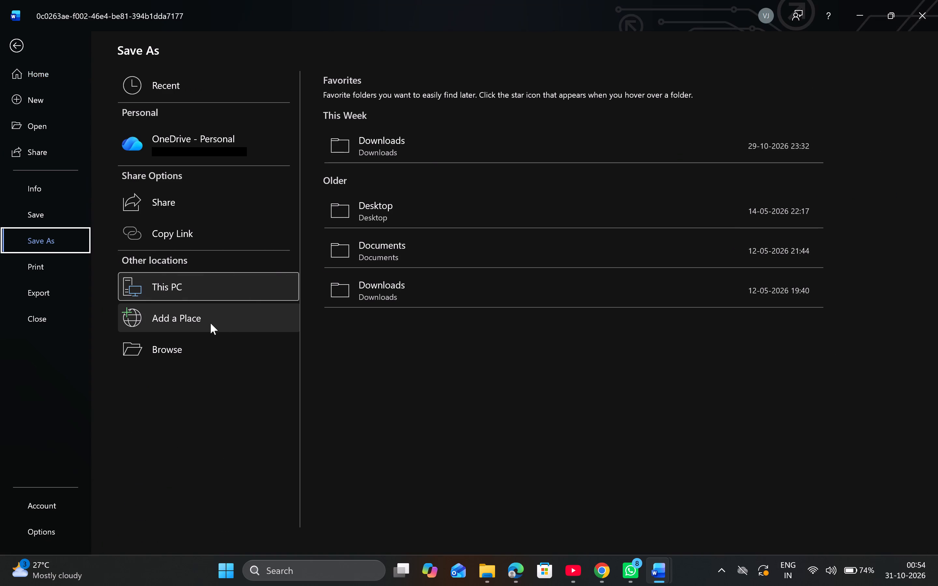
click(218, 281)
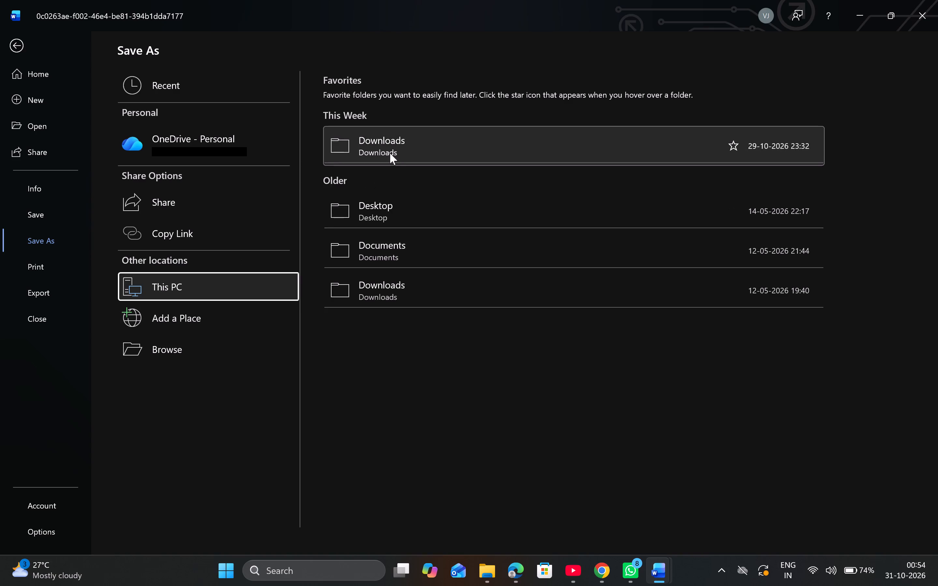
click(391, 156)
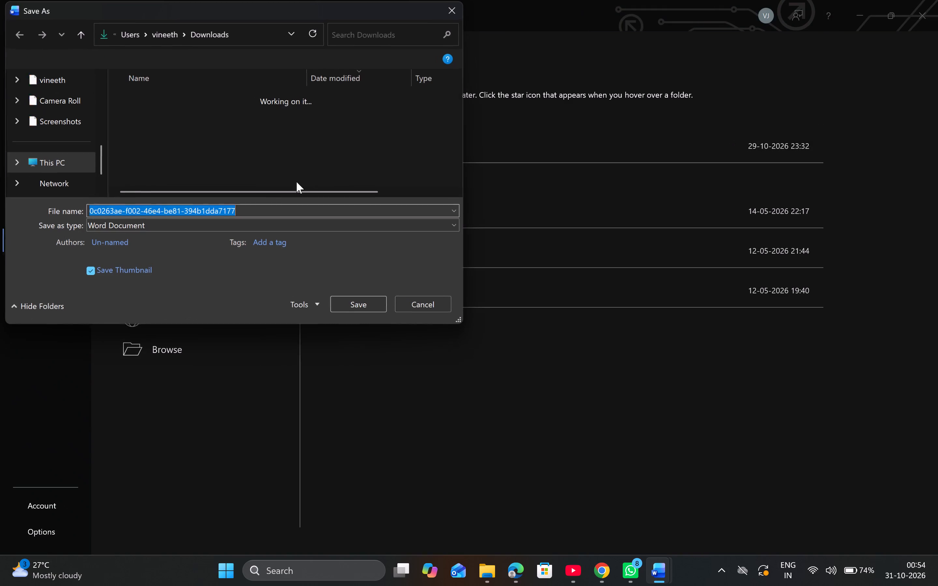
key(BackSpace)
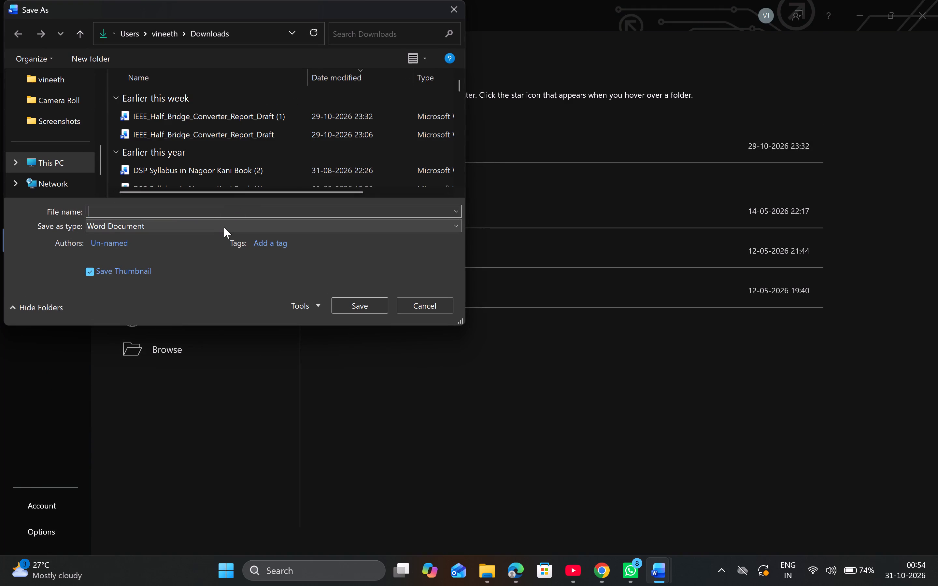
text(isol)
text(ated)
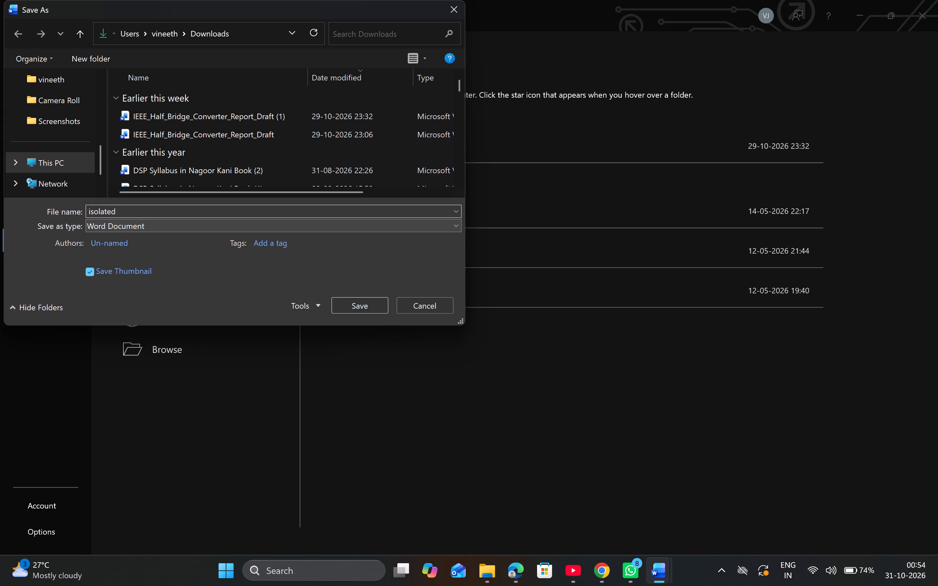
key(space)
key(BackSpace)
key(BackSpace)
key(BackSpace)
key(BackSpace)
key(BackSpace)
key(BackSpace)
key(BackSpace)
key(BackSpace)
key(BackSpace)
key(BackSpace)
key(BackSpace)
key(BackSpace)
key(BackSpace)
text(67 cbp rep)
text(ort)
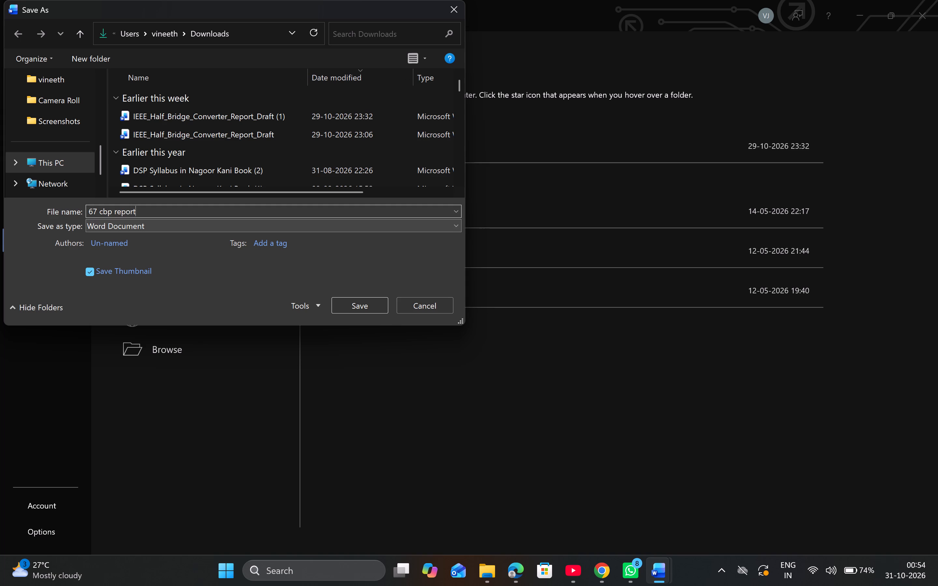
click(221, 222)
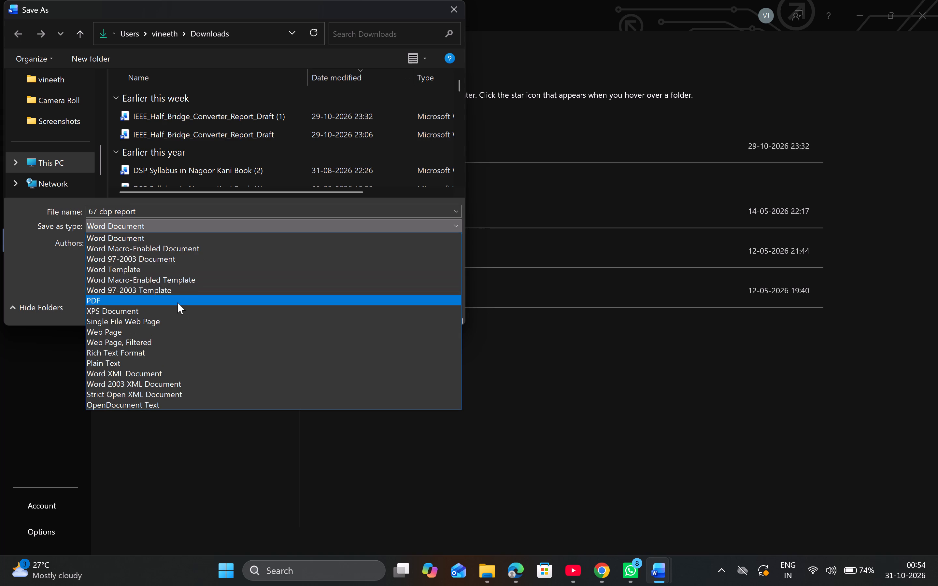
click(178, 302)
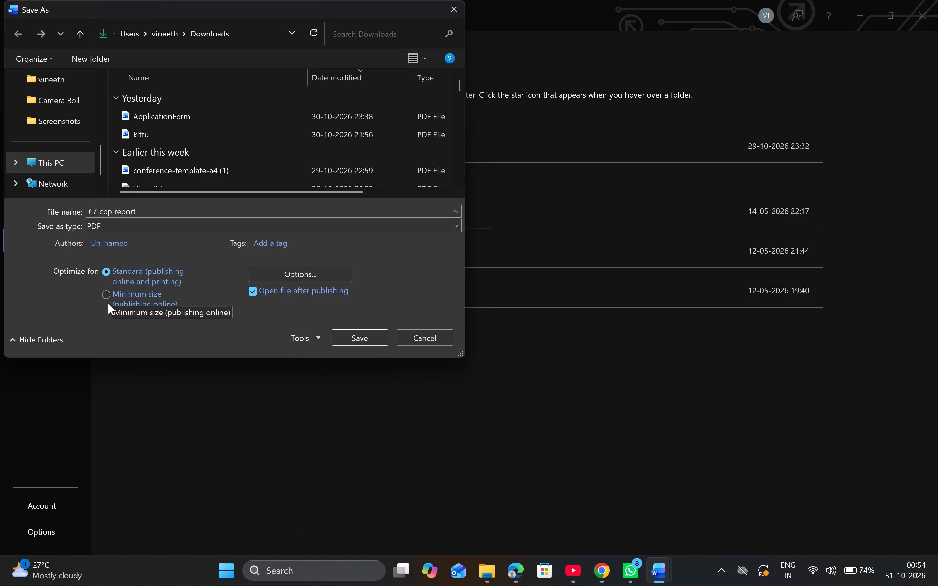
click(370, 337)
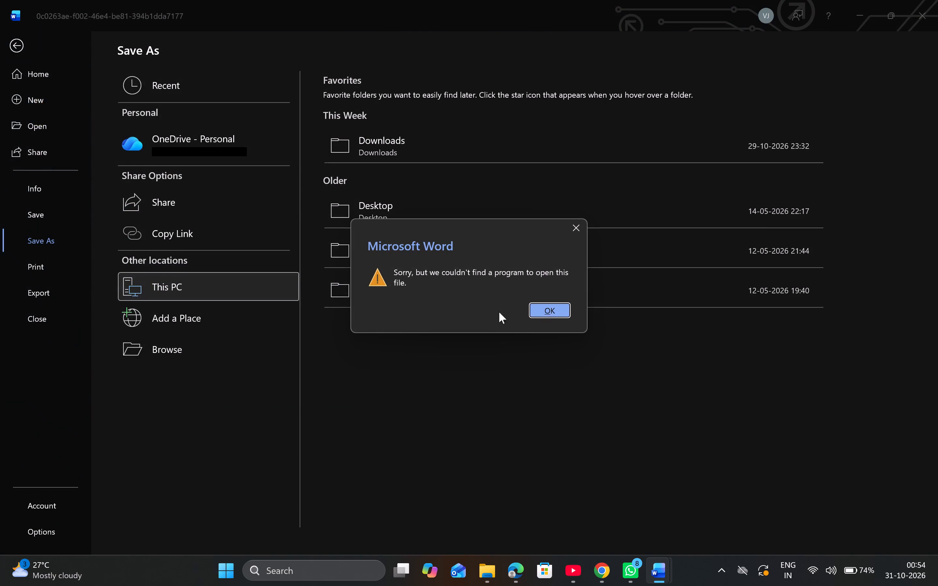
click(561, 313)
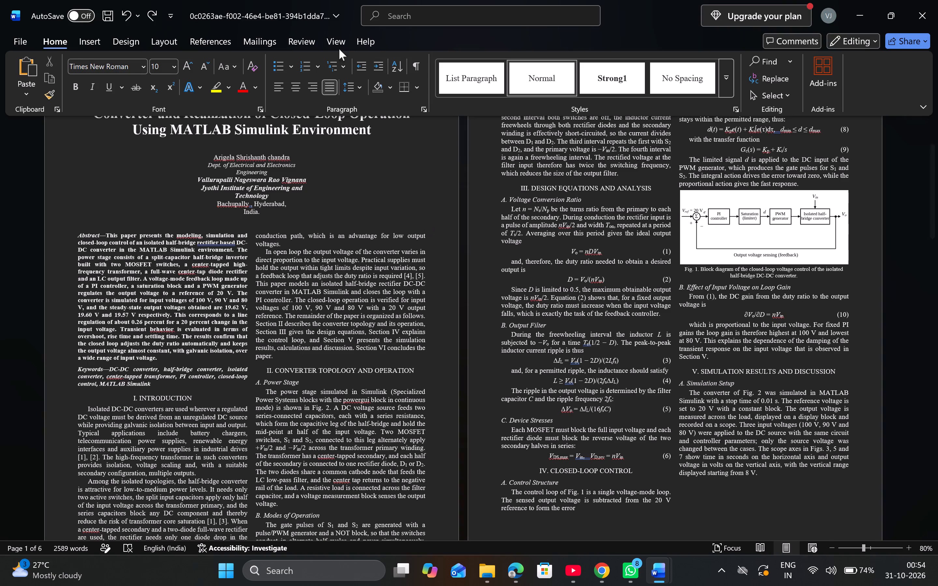
Save the current changes to the paper's original Word document.
click(108, 14)
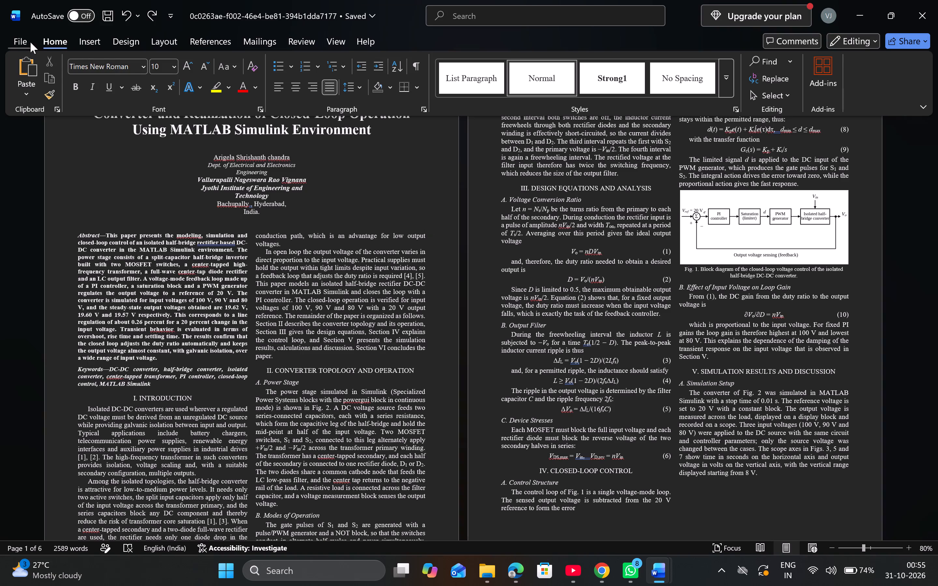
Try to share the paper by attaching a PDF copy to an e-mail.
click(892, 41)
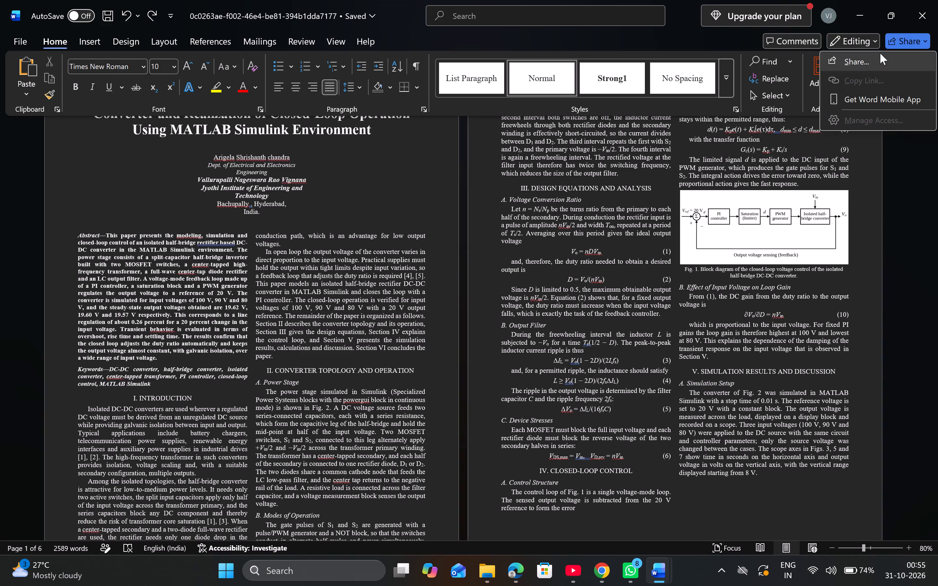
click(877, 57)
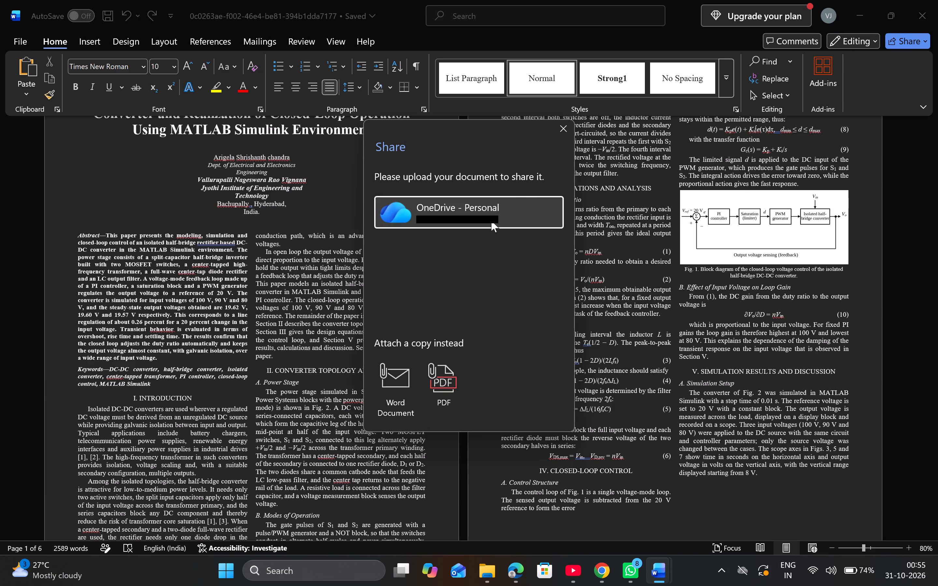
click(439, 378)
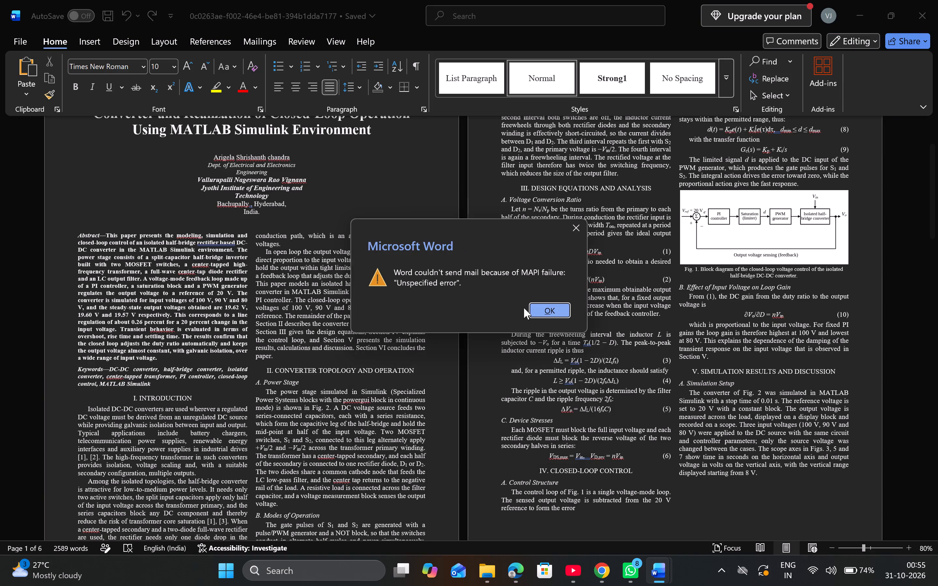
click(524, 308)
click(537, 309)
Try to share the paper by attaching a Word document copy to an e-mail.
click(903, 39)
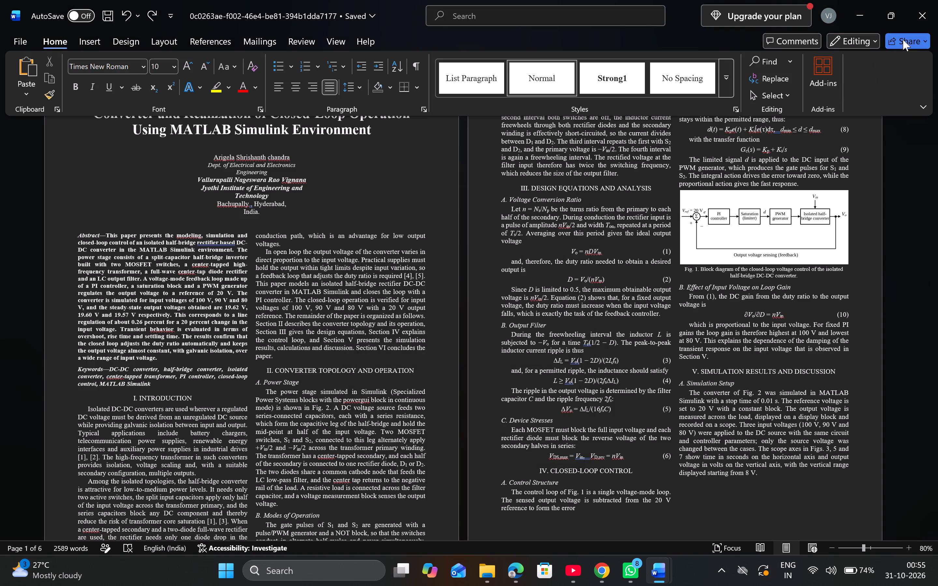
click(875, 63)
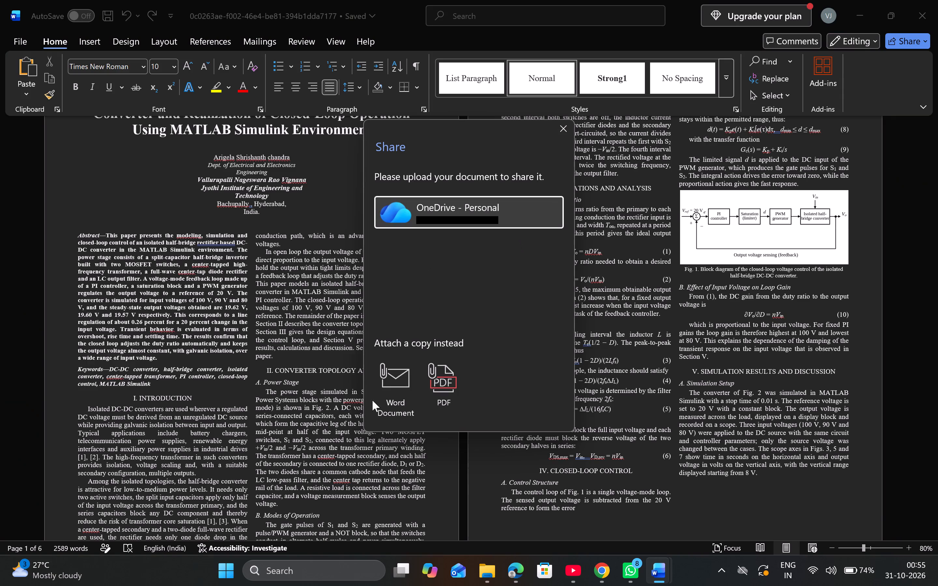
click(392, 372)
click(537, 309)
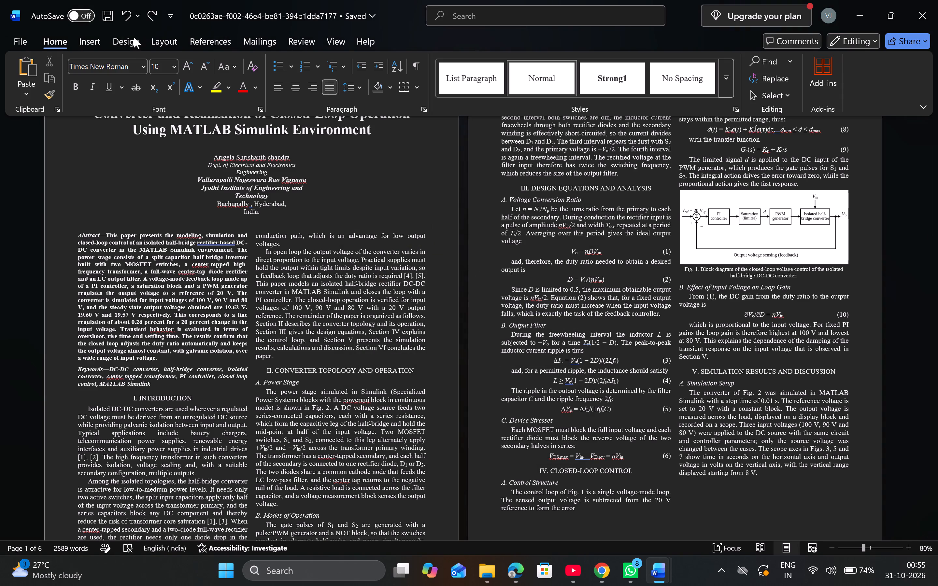
Save a copy to the Downloads folder in Word Document format, using the suggested file name "67 cbp report.pdf".
click(12, 44)
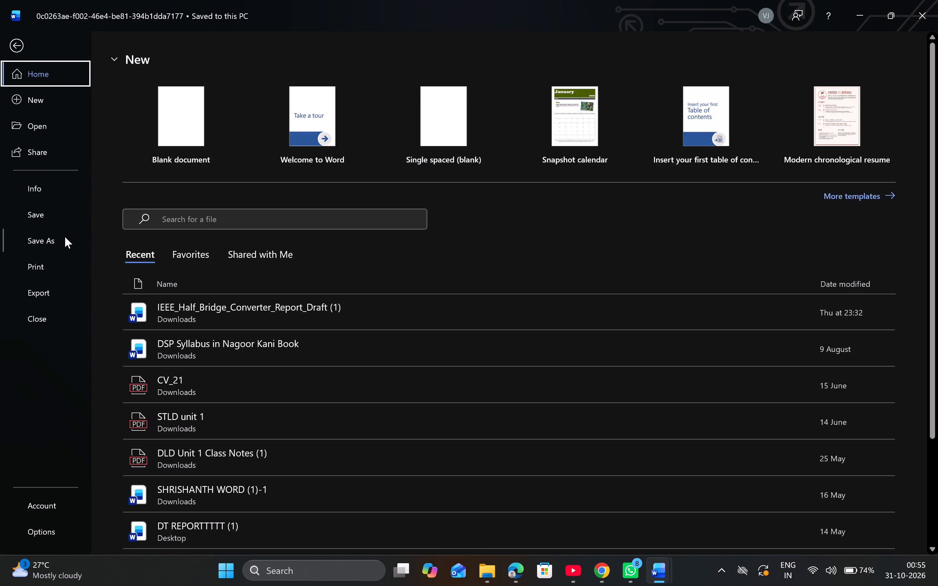
click(60, 237)
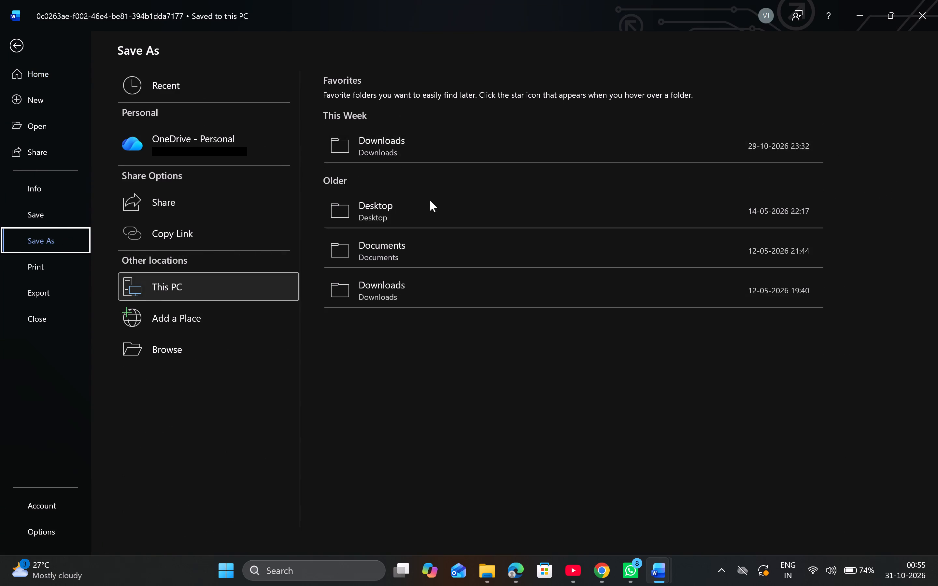
click(412, 147)
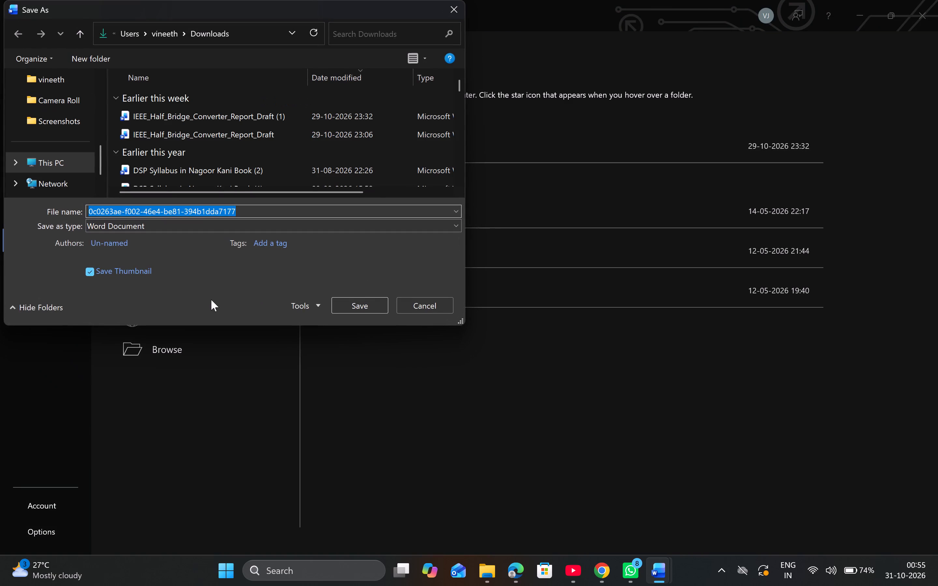
key(BackSpace)
text(67 cbp)
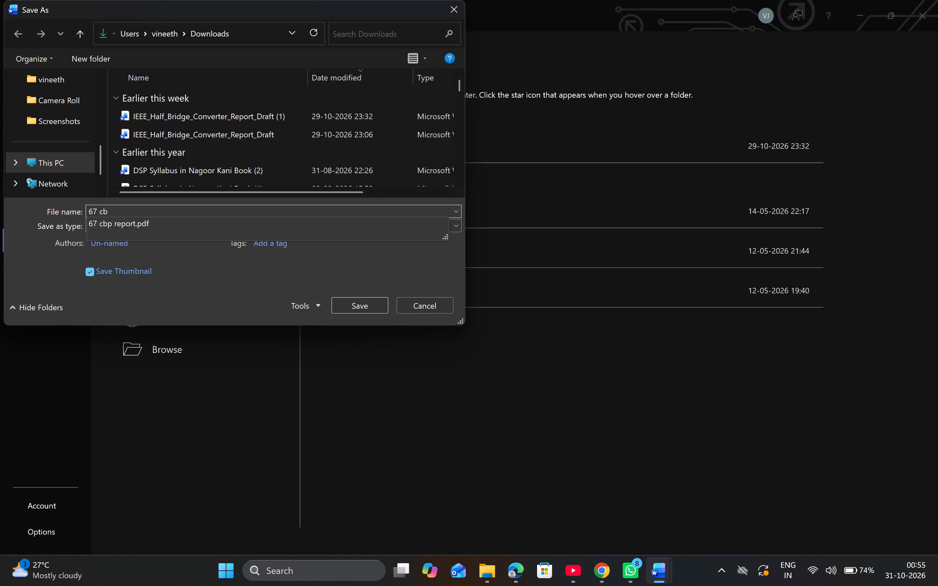
key(space)
key(Up)
key(Return)
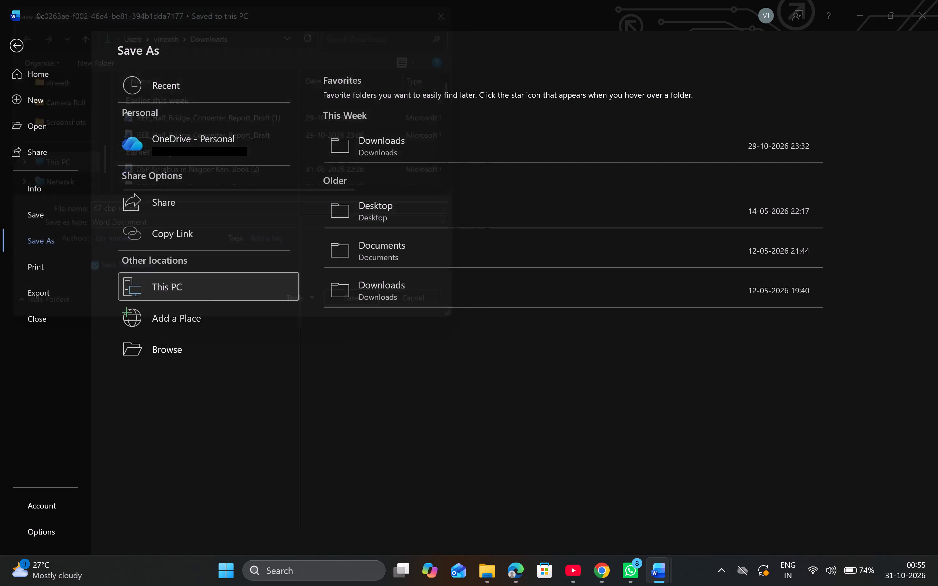
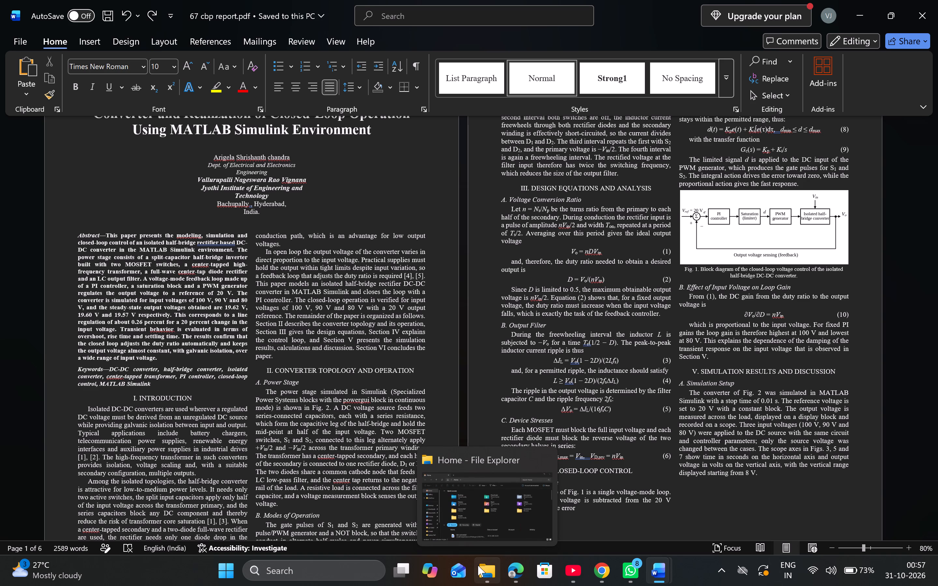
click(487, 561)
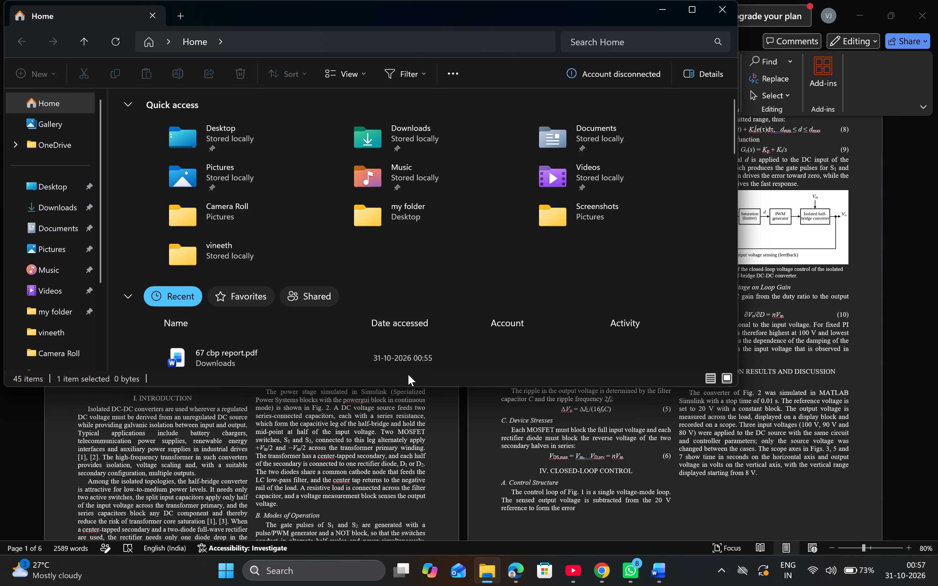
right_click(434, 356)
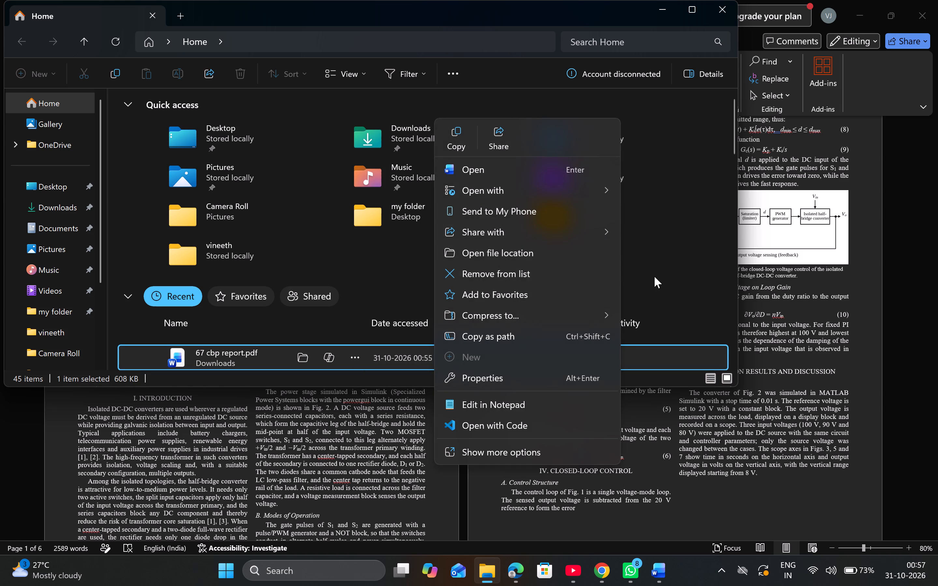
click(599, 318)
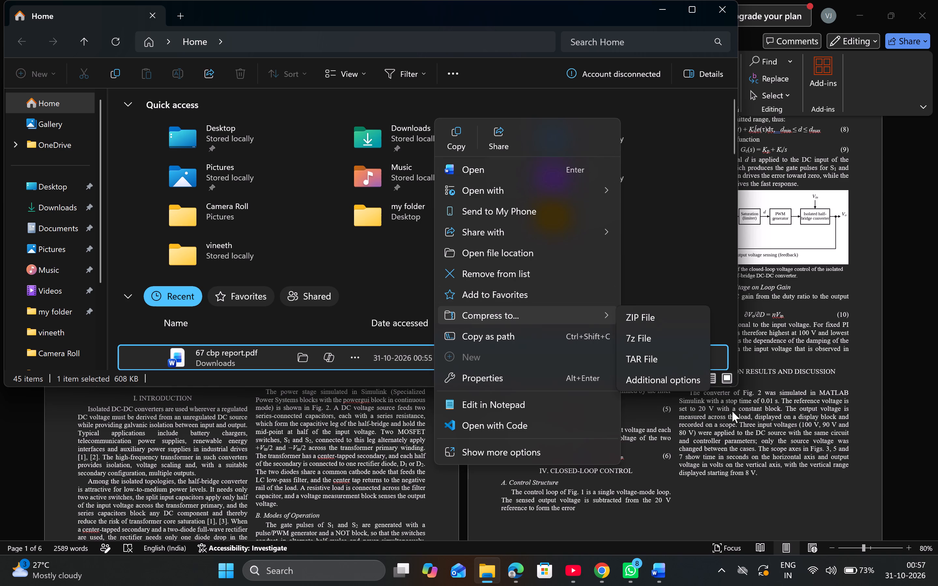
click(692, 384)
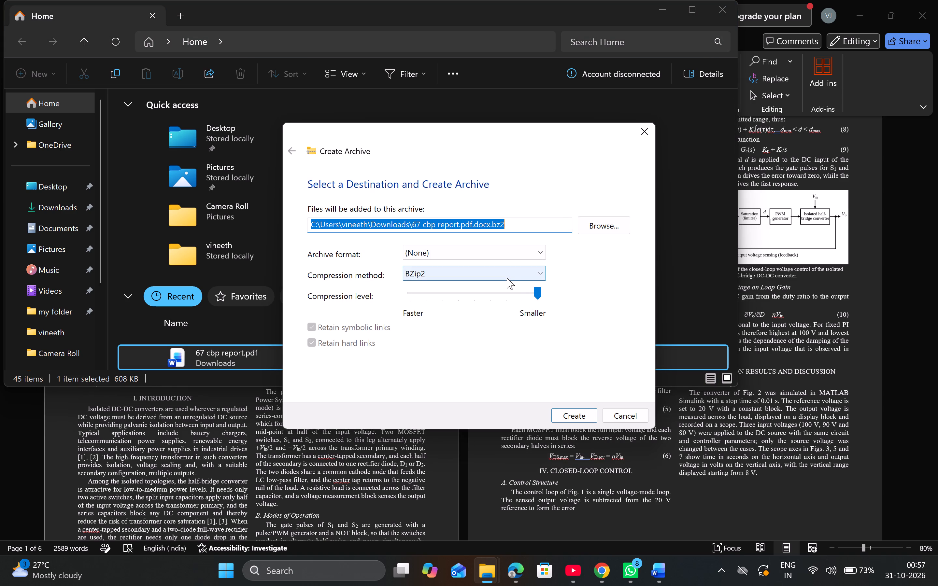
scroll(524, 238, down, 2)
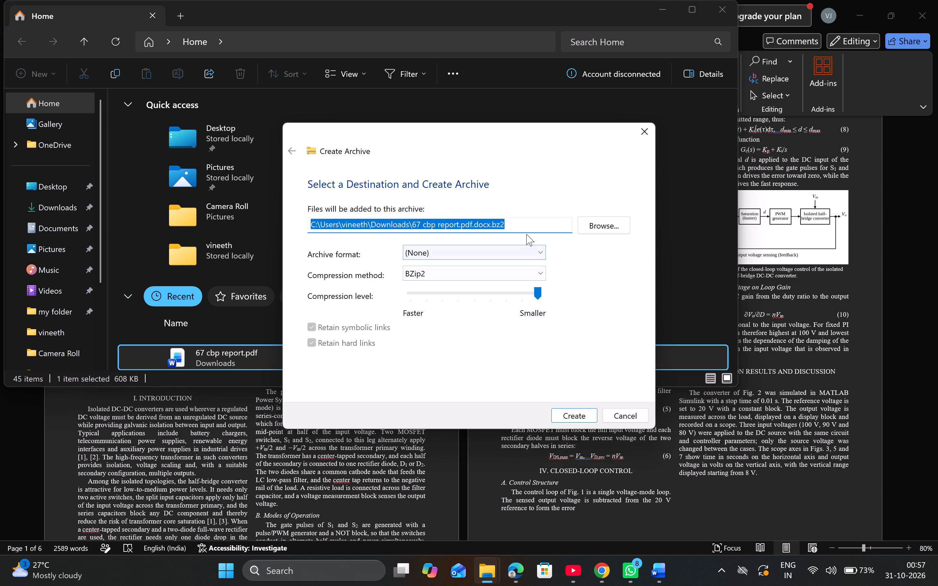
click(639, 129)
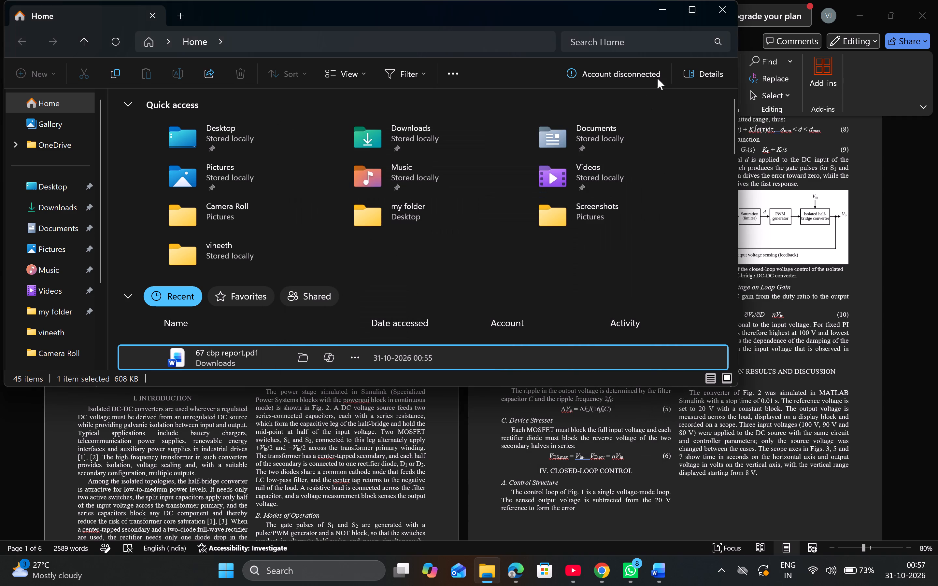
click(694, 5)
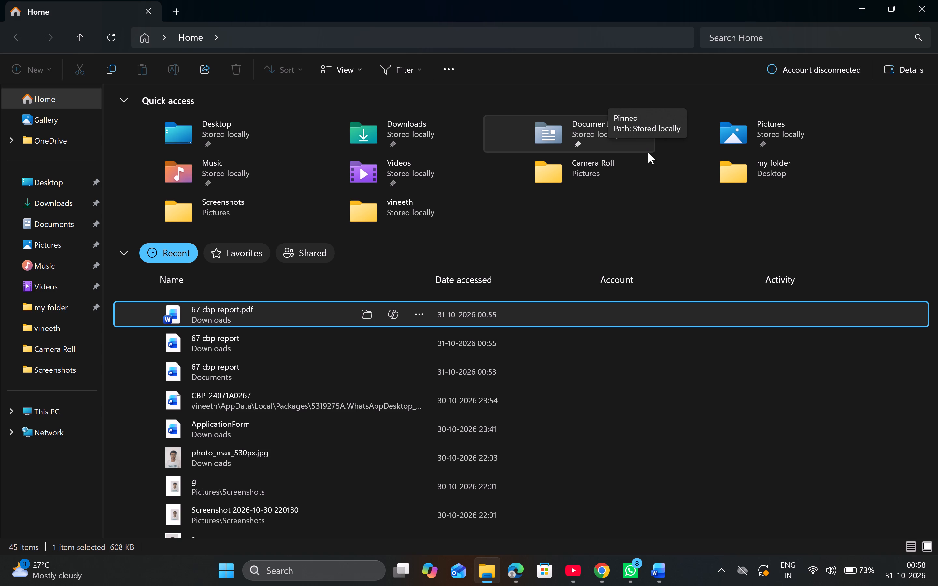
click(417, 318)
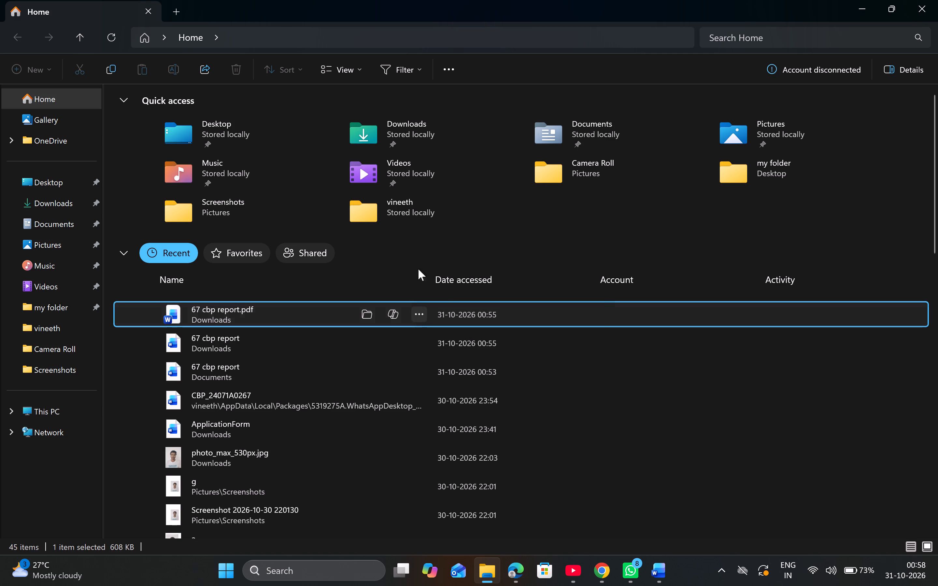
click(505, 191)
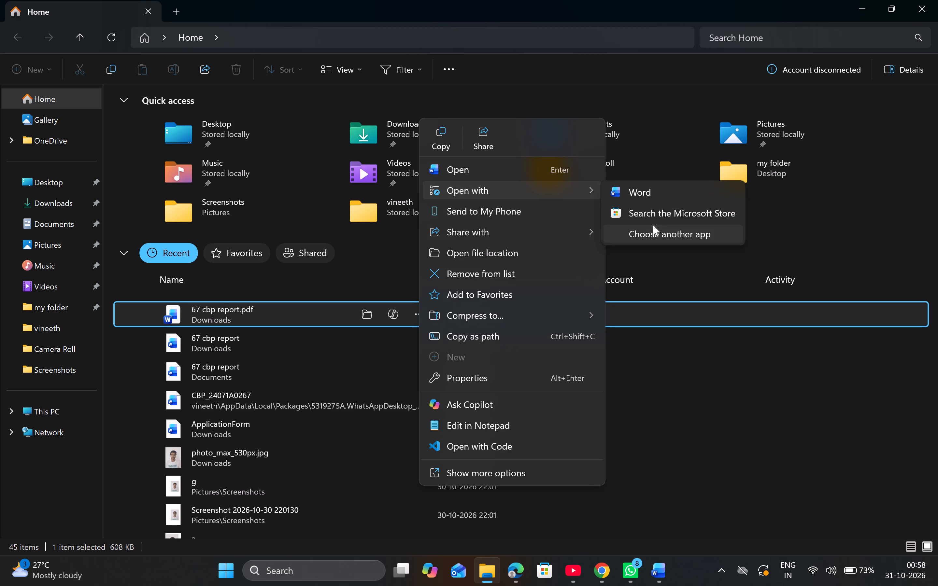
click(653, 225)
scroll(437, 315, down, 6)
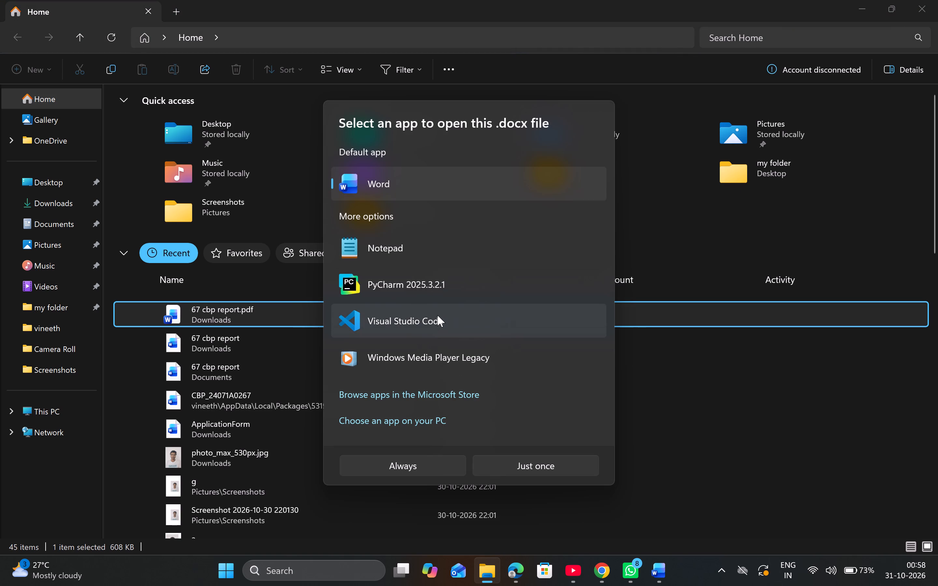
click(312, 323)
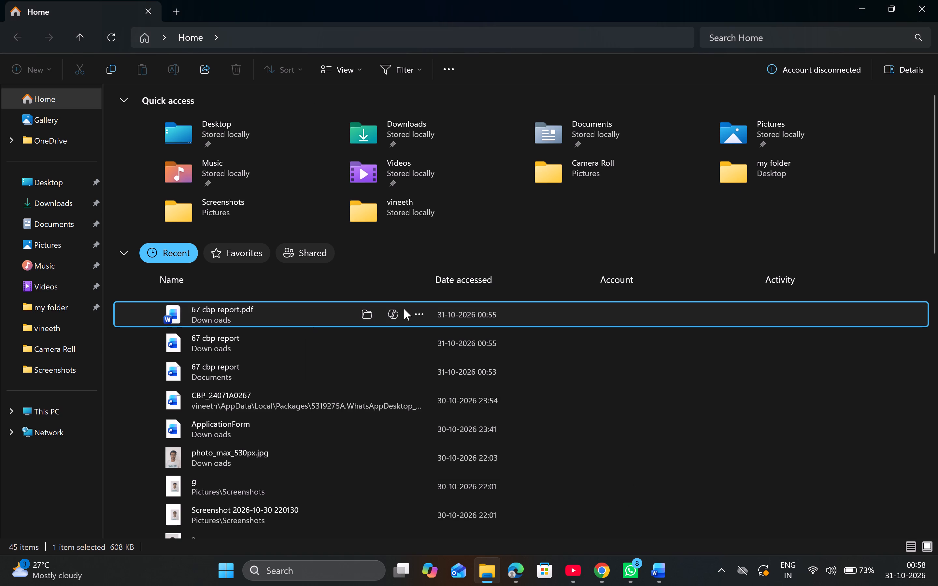
Go to the Downloads location of the recent file "67 cbp report.pdf" and open that Word document from there.
click(361, 313)
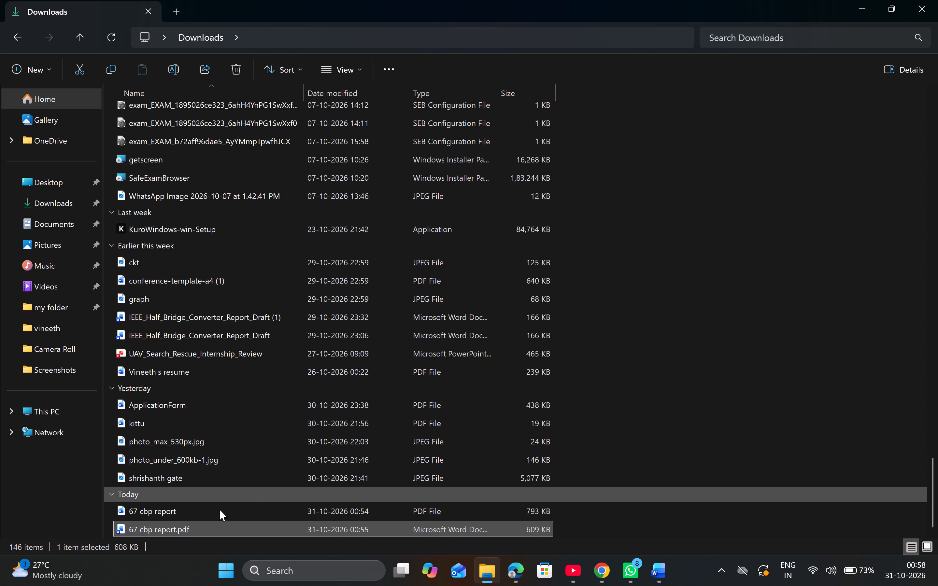
right_click(243, 525)
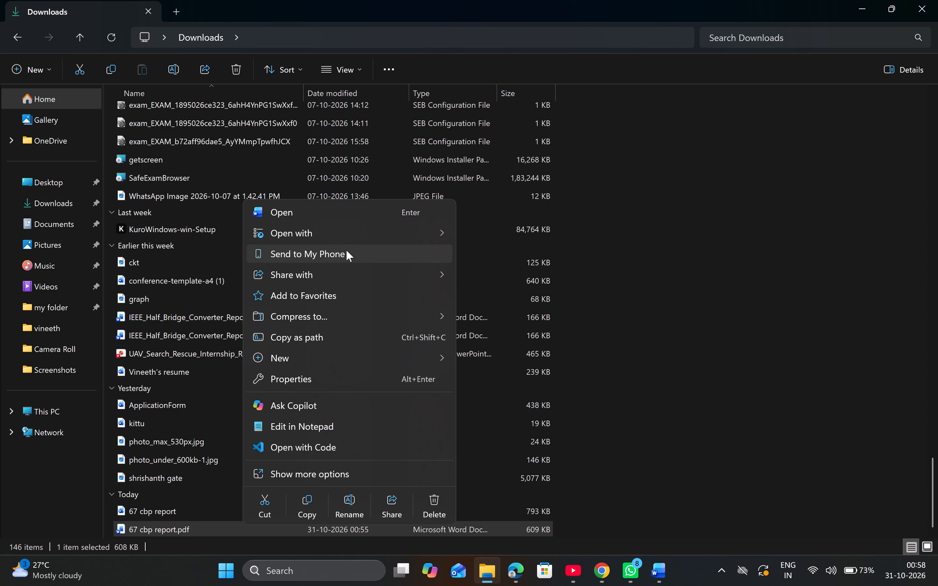
click(378, 212)
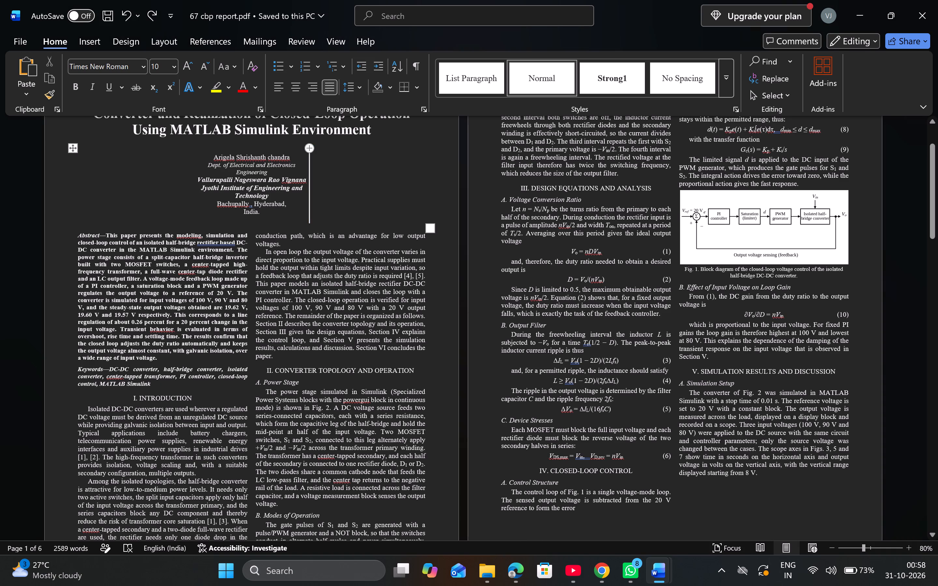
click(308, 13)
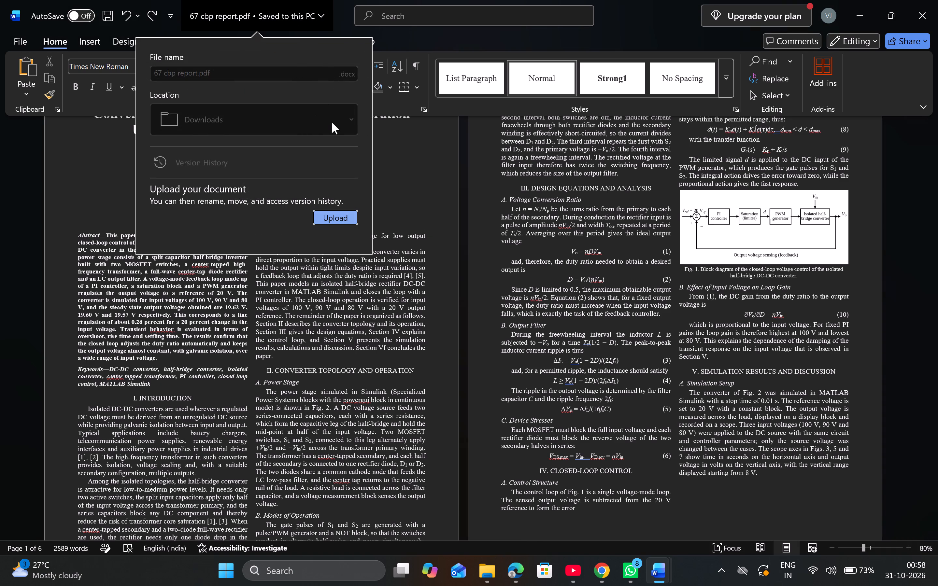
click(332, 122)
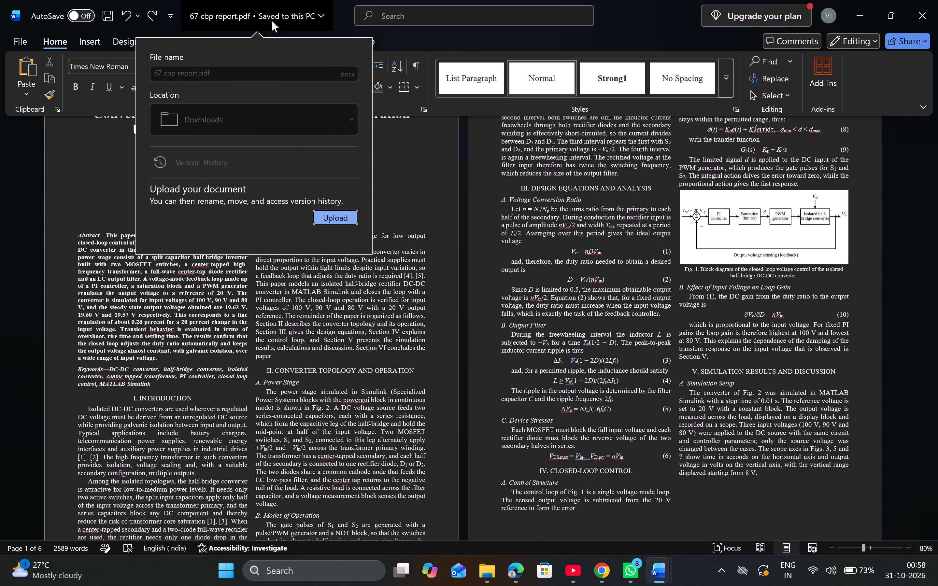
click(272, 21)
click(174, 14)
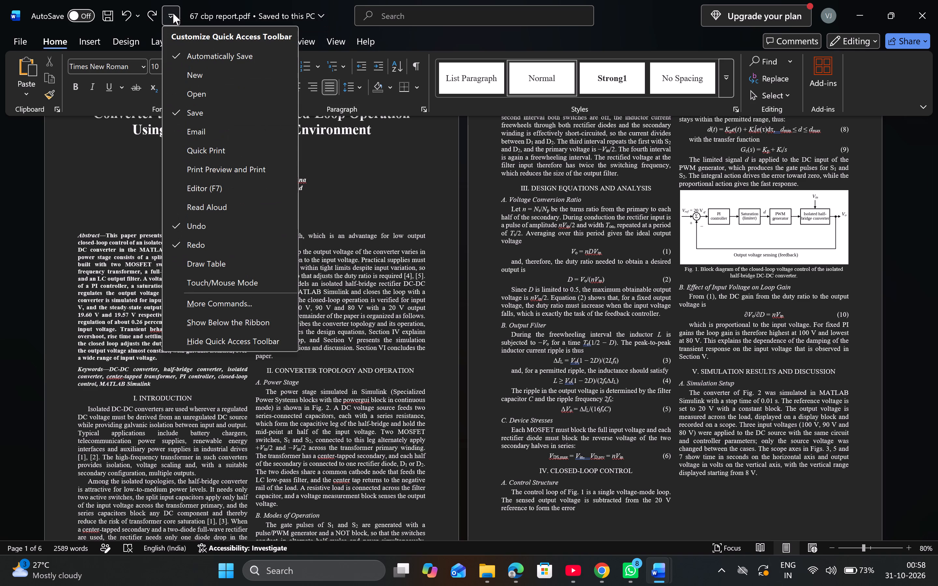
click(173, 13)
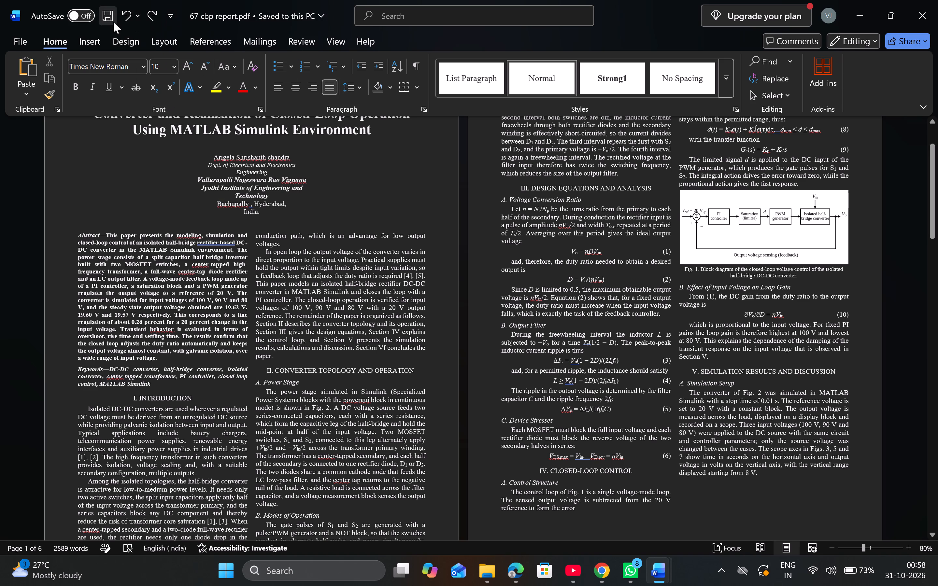
Set up a Save As copy of "67 cbp report" from the OneDrive Documents folder, choosing PDF as the file type.
click(30, 39)
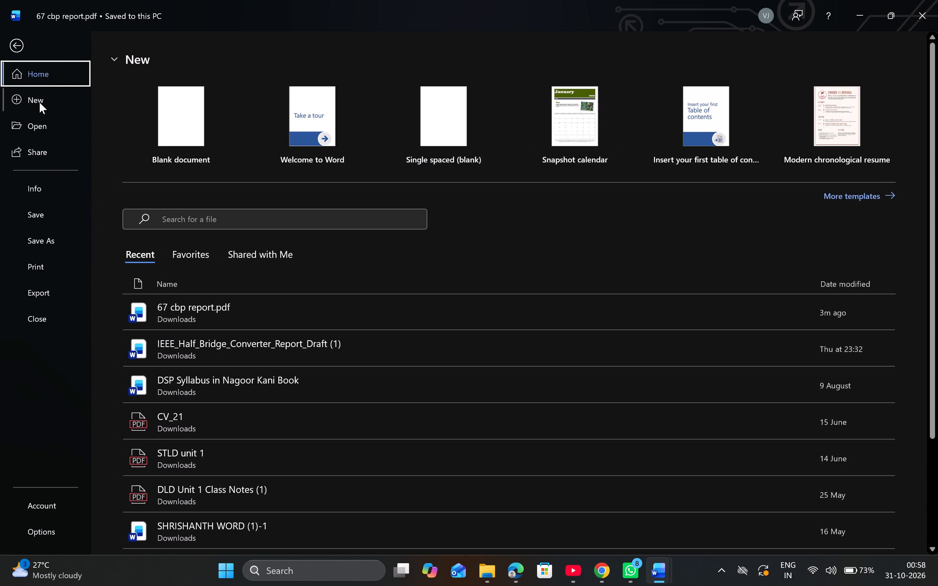
right_click(292, 322)
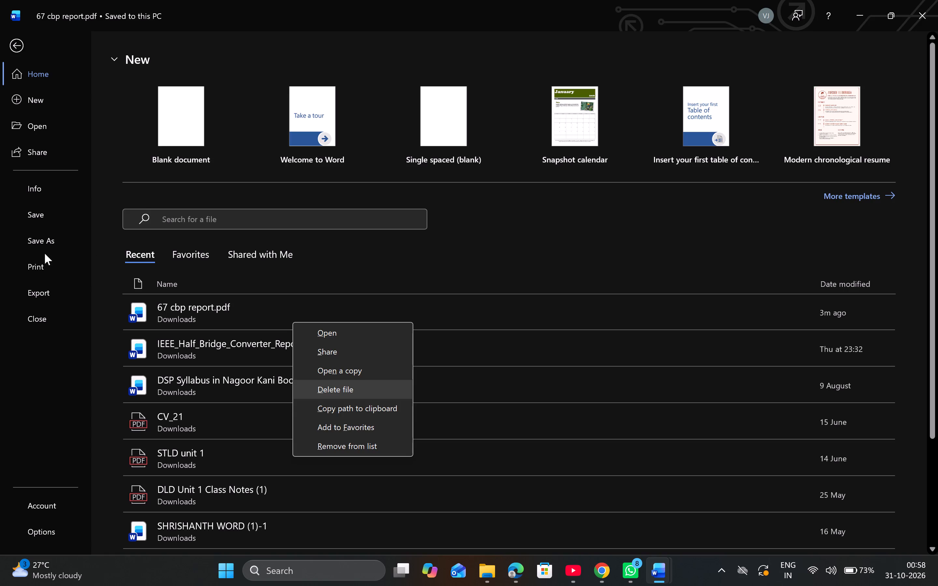
click(37, 238)
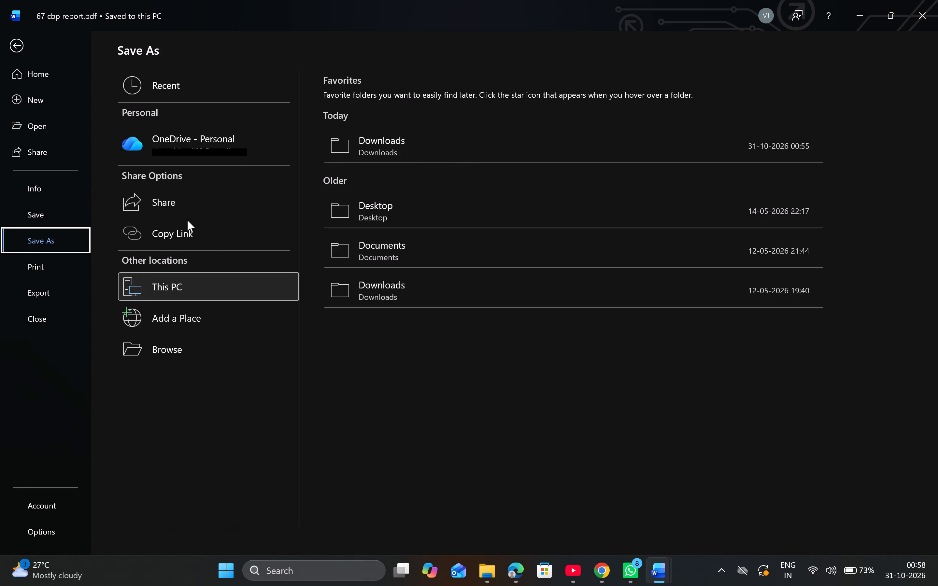
click(239, 147)
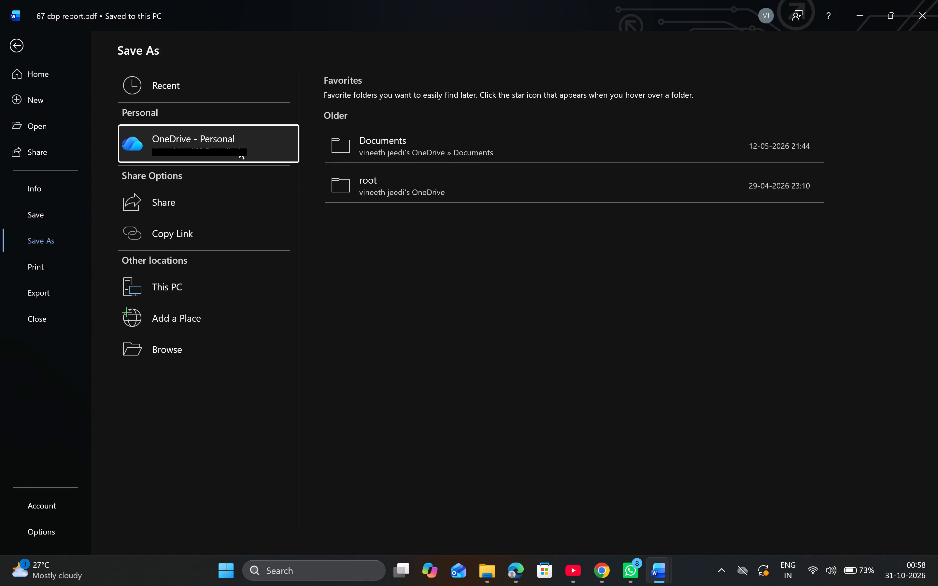
click(436, 152)
click(231, 130)
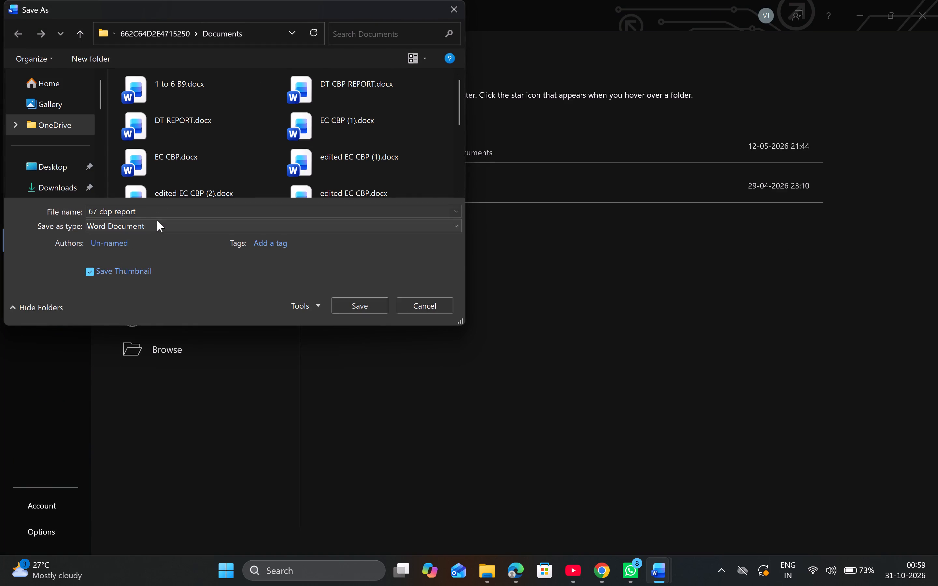
click(157, 220)
right_click(151, 286)
click(151, 294)
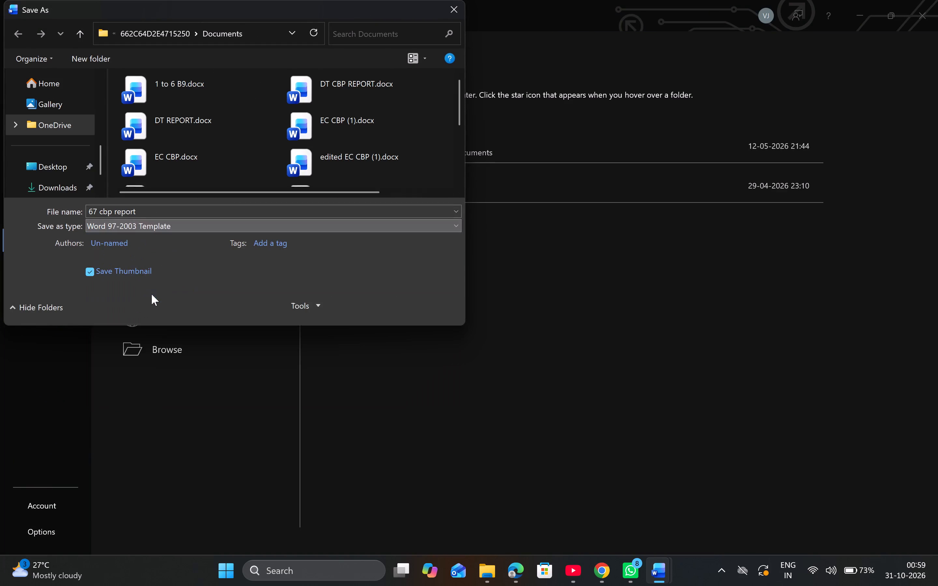
click(173, 230)
click(161, 299)
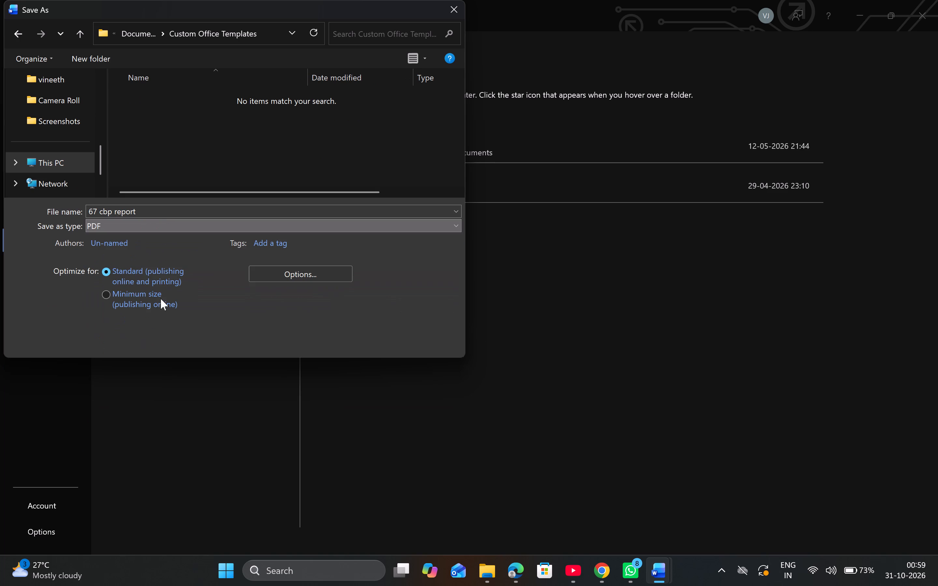
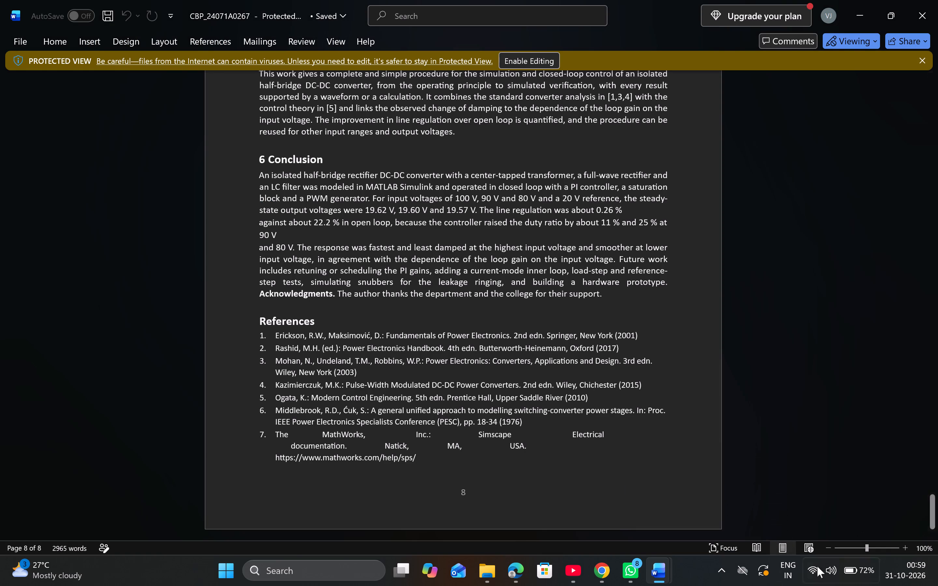
Switch to the Word document "67 cbp report.pdf" and save a copy to the Desktop as a PDF named "67 cbp report", optimized for minimum size.
click(675, 565)
click(671, 566)
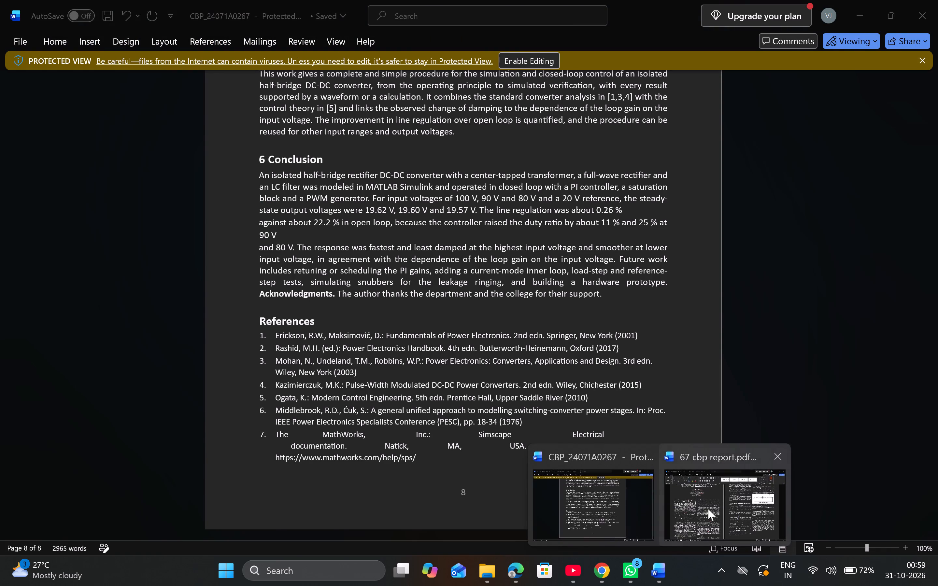
click(708, 509)
click(21, 49)
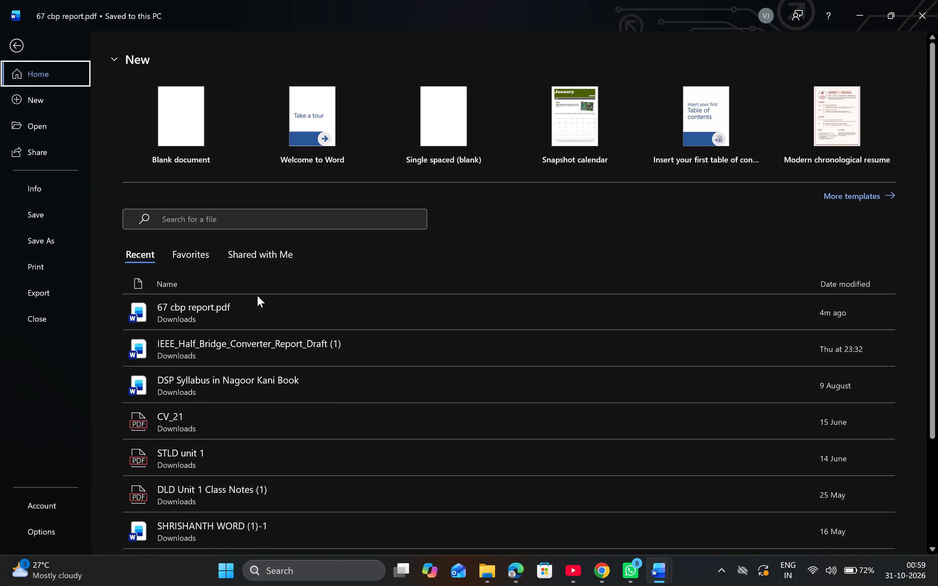
click(257, 309)
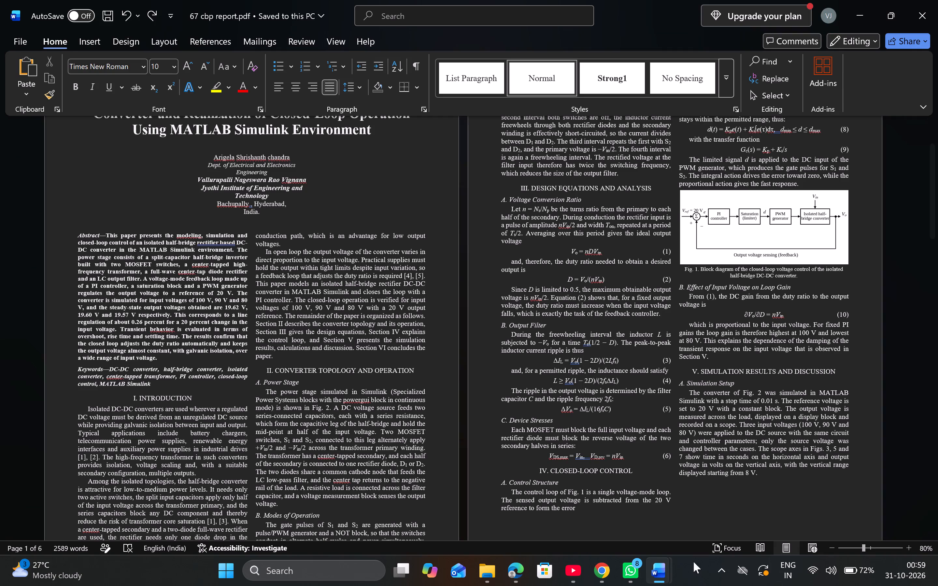
click(17, 41)
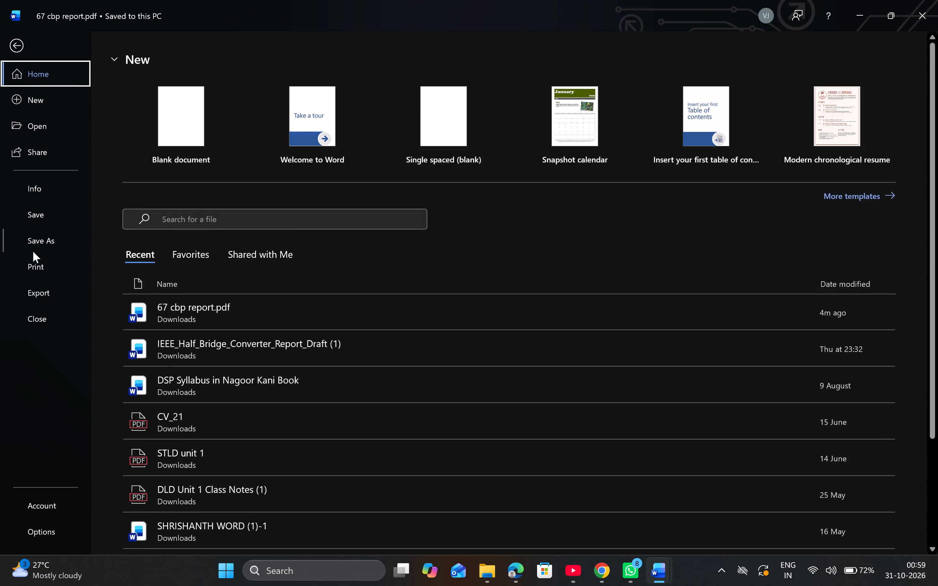
click(33, 242)
click(369, 218)
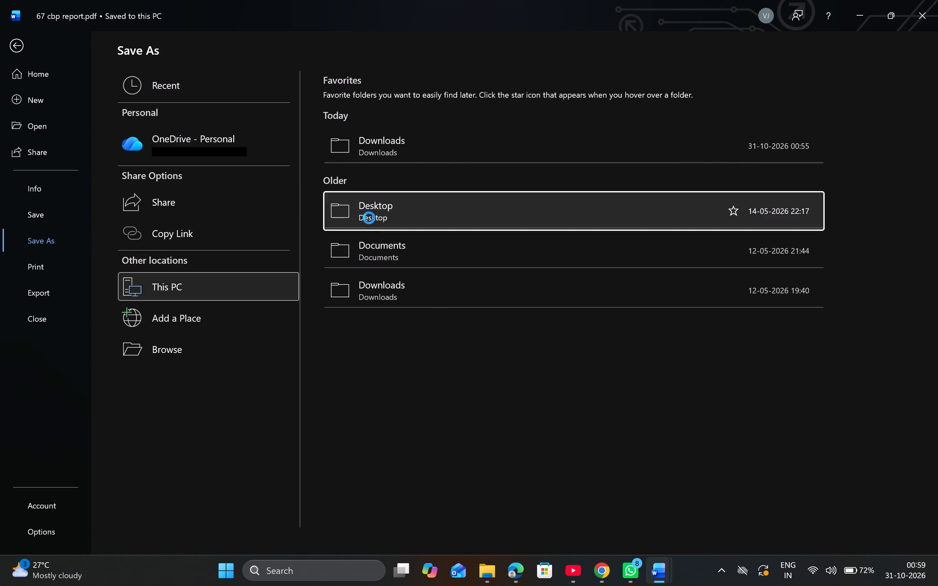
click(149, 220)
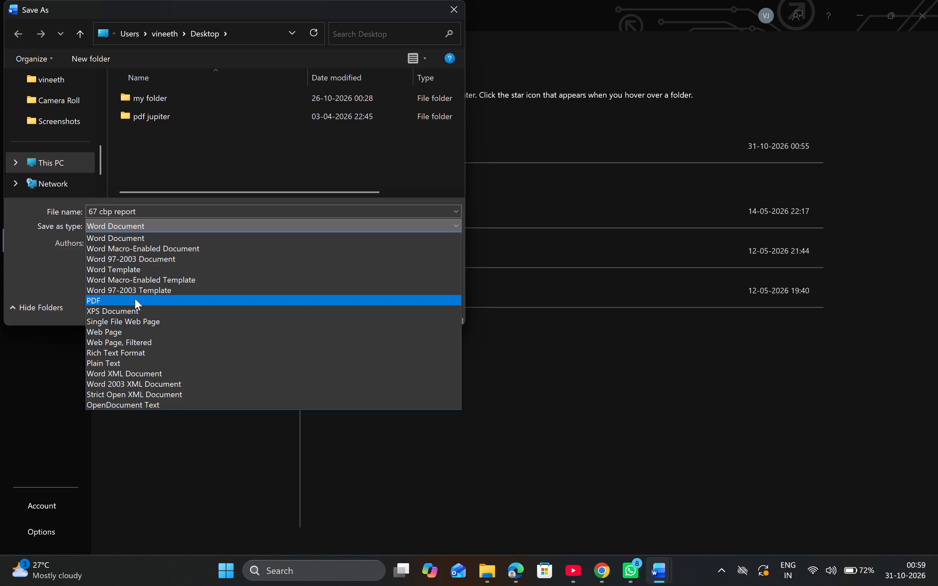
click(135, 299)
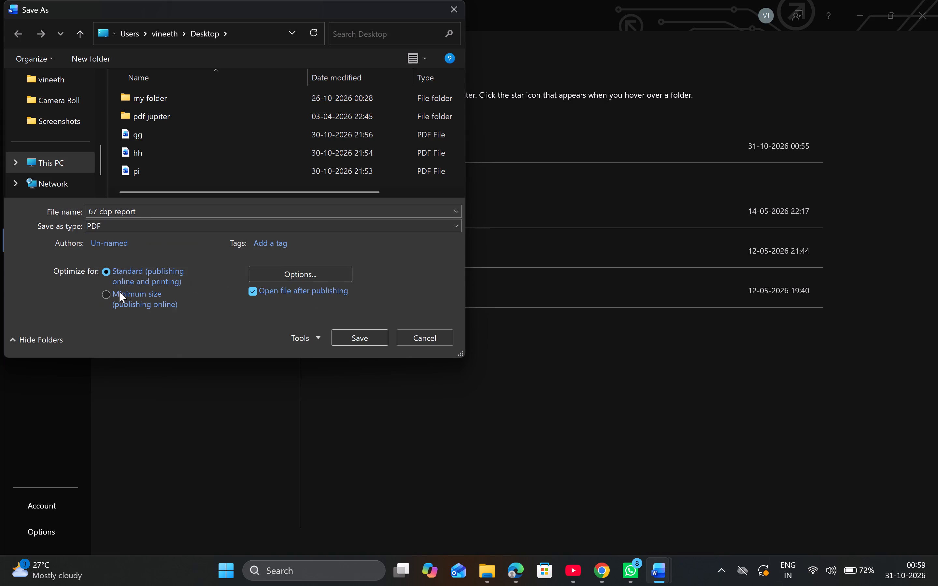
click(114, 291)
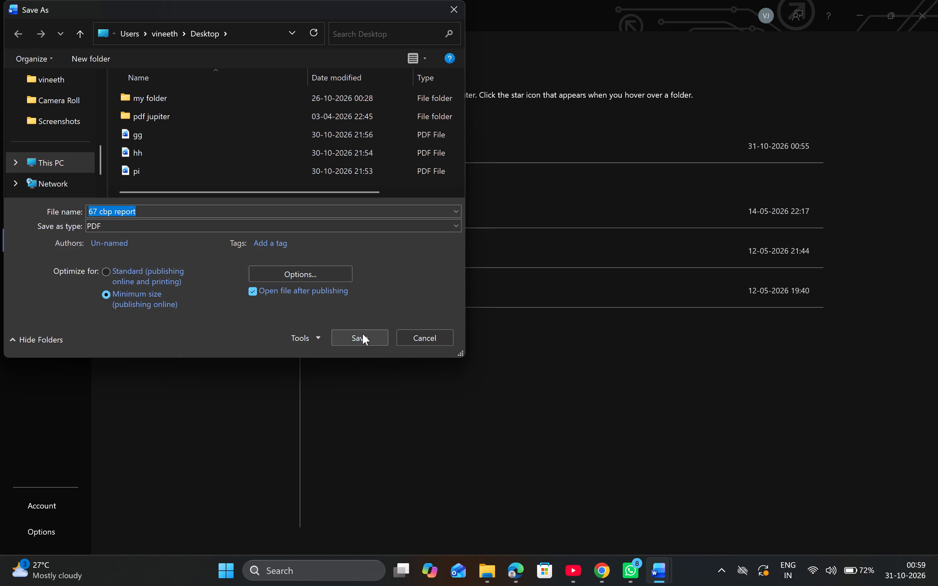
click(362, 334)
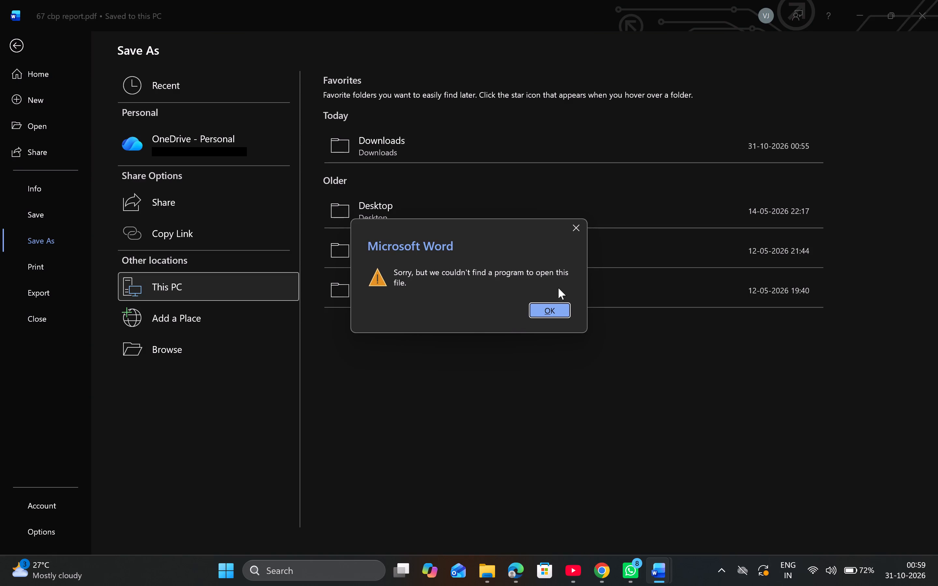
click(557, 308)
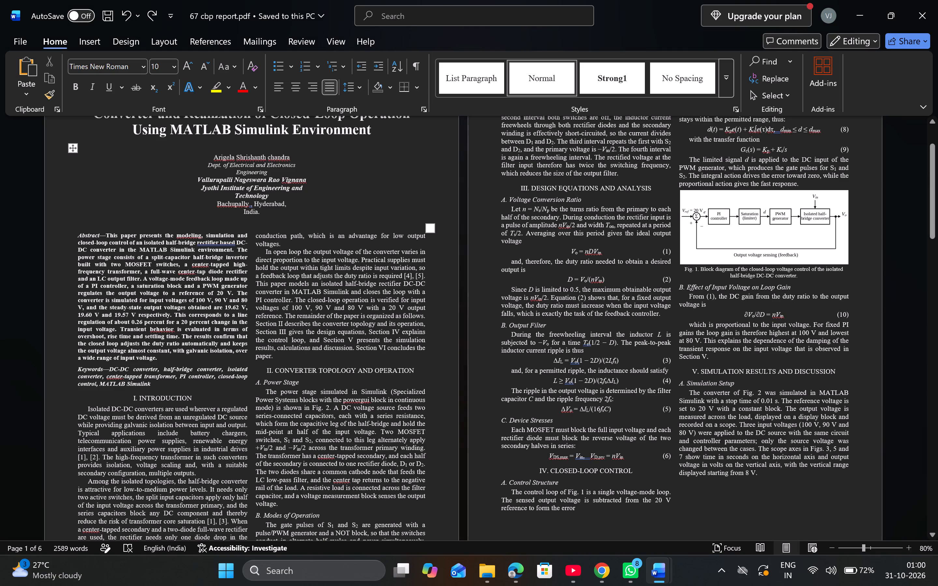
Export the document as another file type to Downloads, choosing PDF, but decline replacing the existing "67 cbp report" file.
click(656, 573)
click(718, 522)
click(22, 41)
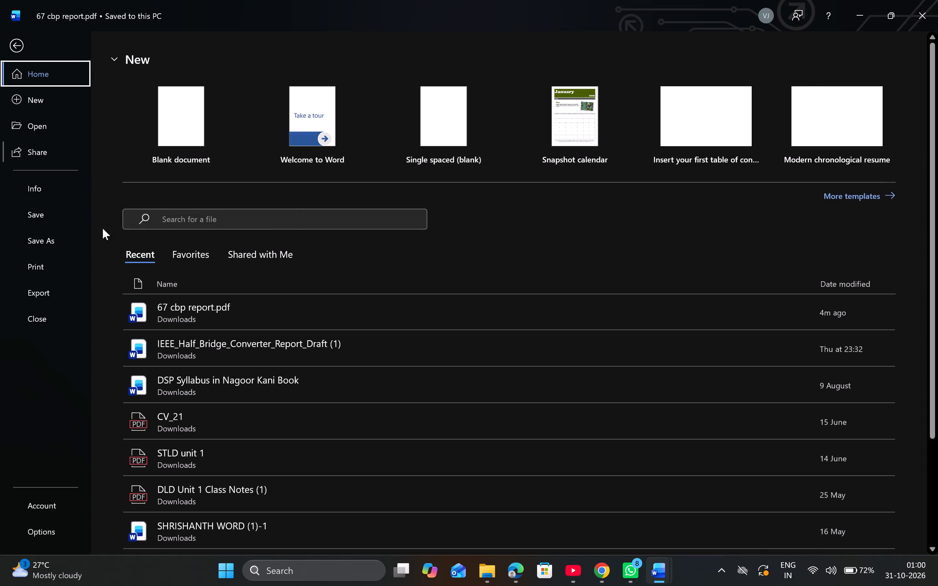
click(42, 244)
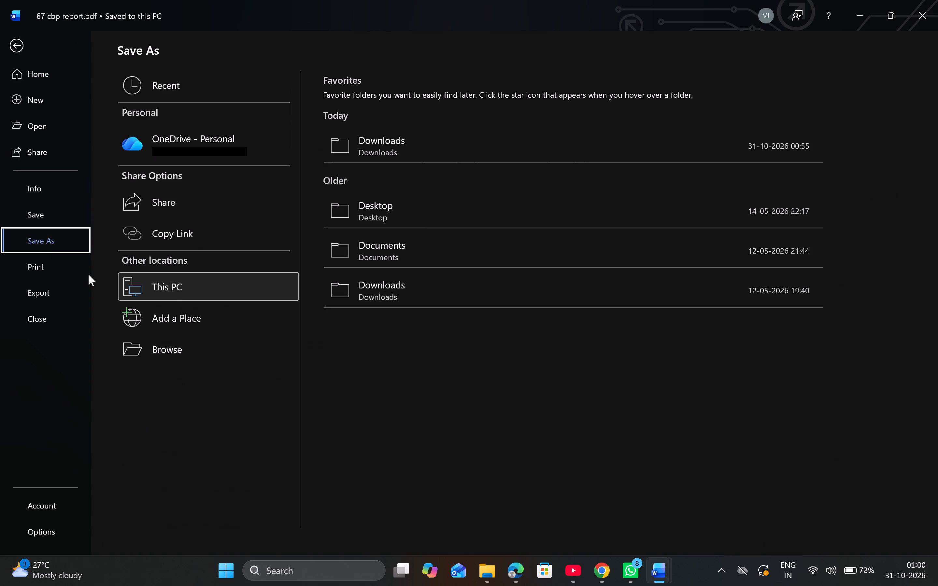
click(13, 291)
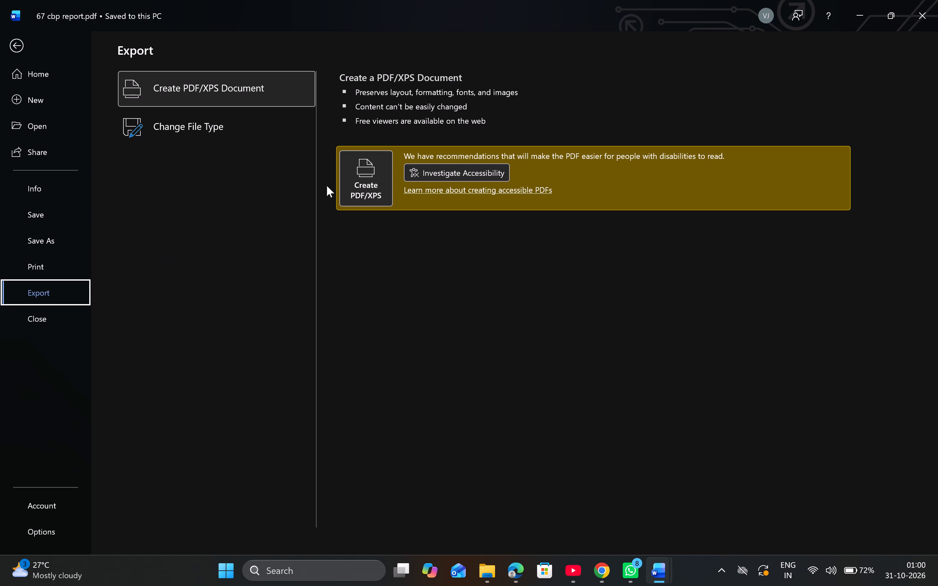
click(230, 130)
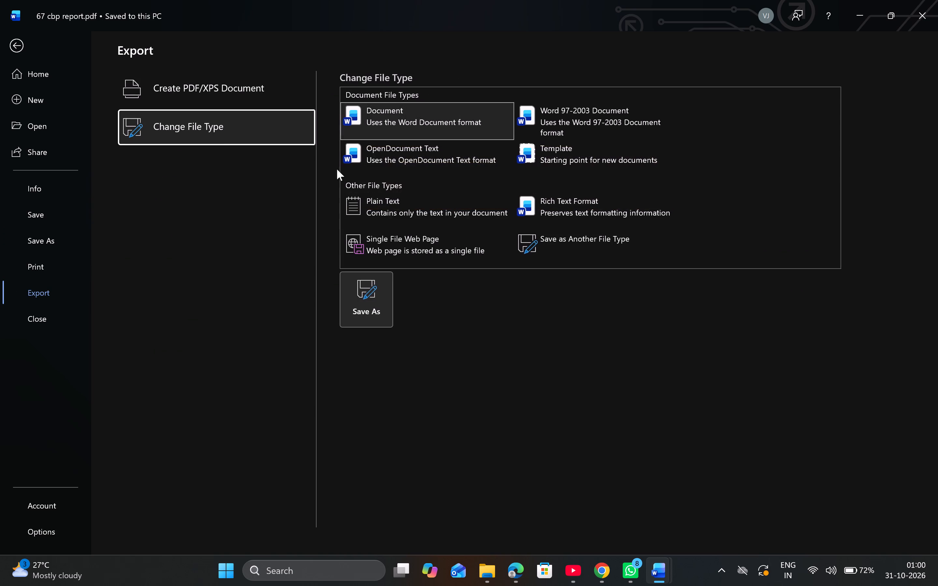
scroll(542, 202, down, 3)
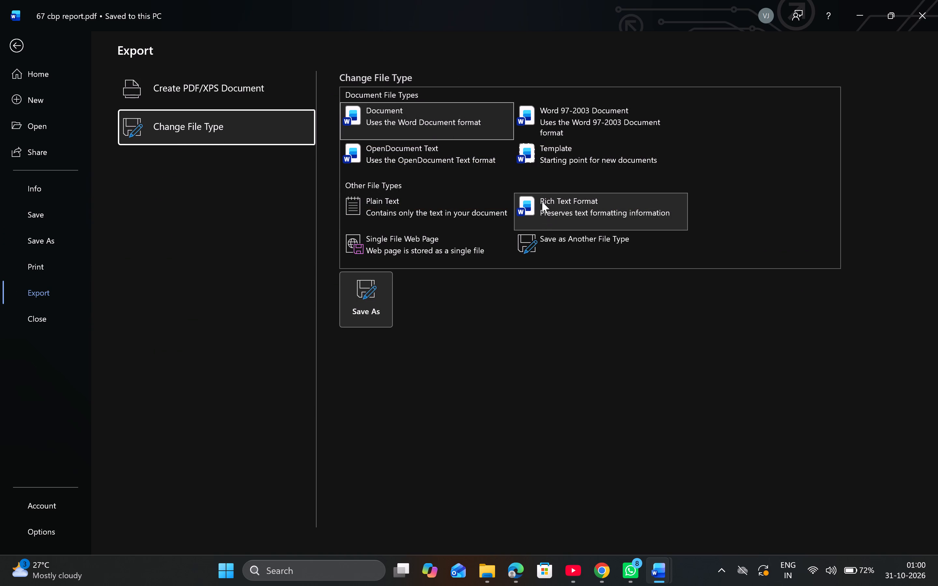
scroll(542, 202, down, 1)
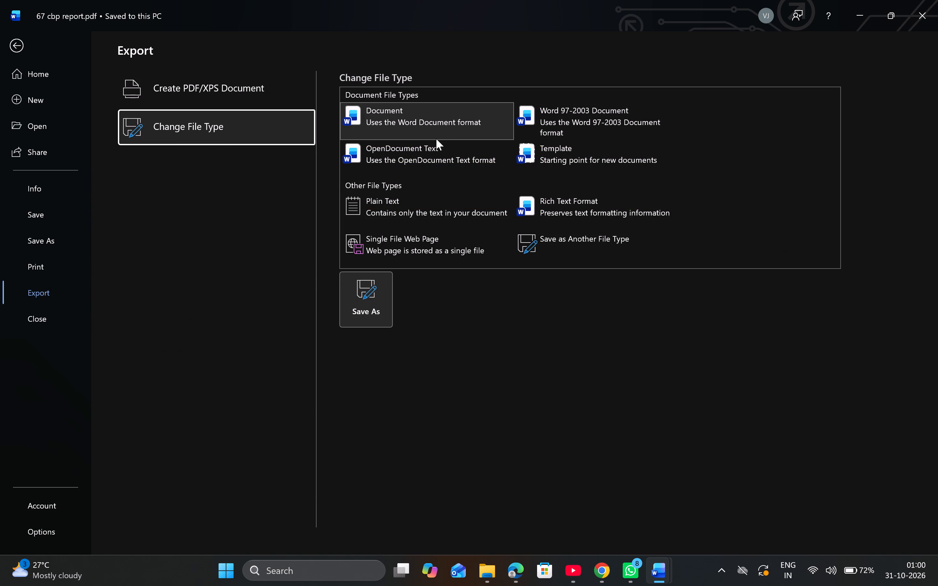
click(572, 238)
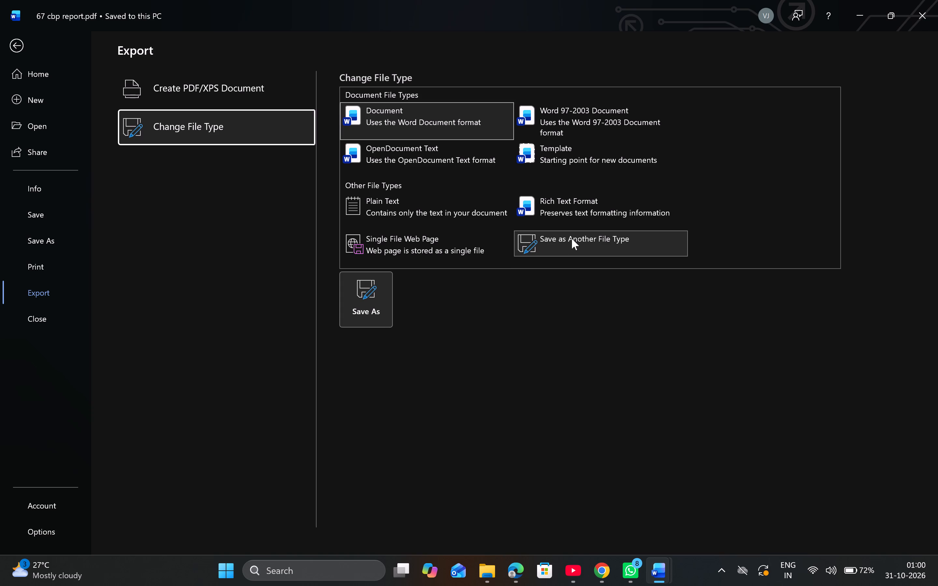
click(527, 247)
click(362, 300)
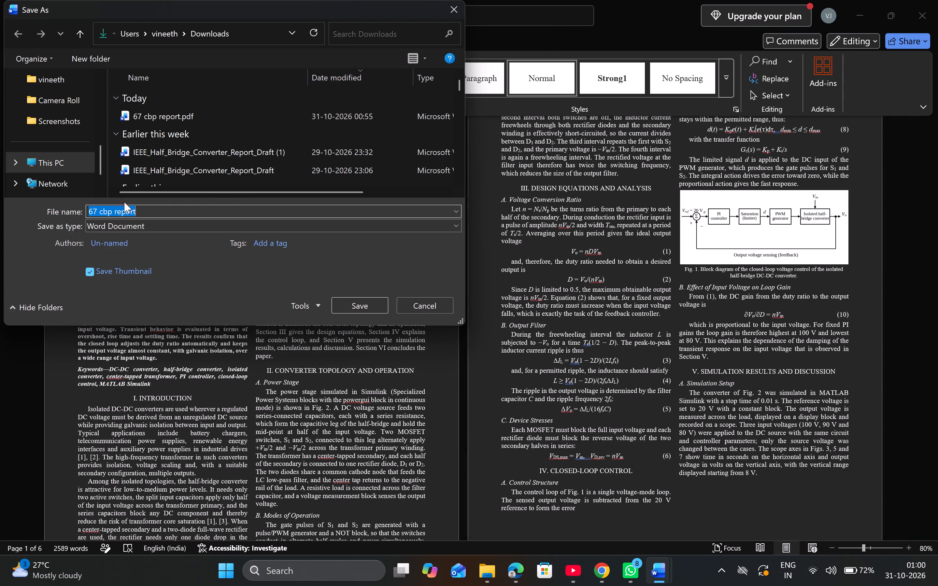
click(152, 222)
click(140, 300)
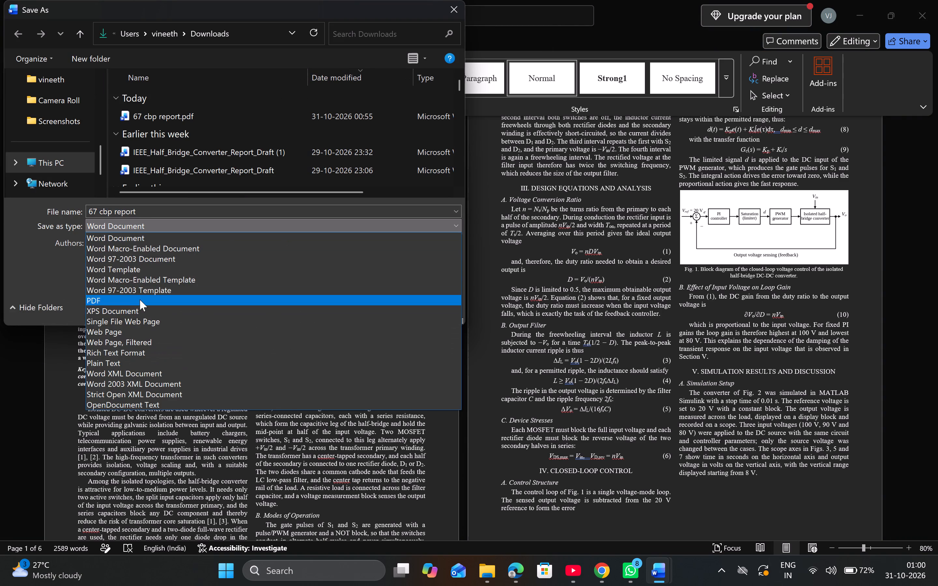
click(356, 336)
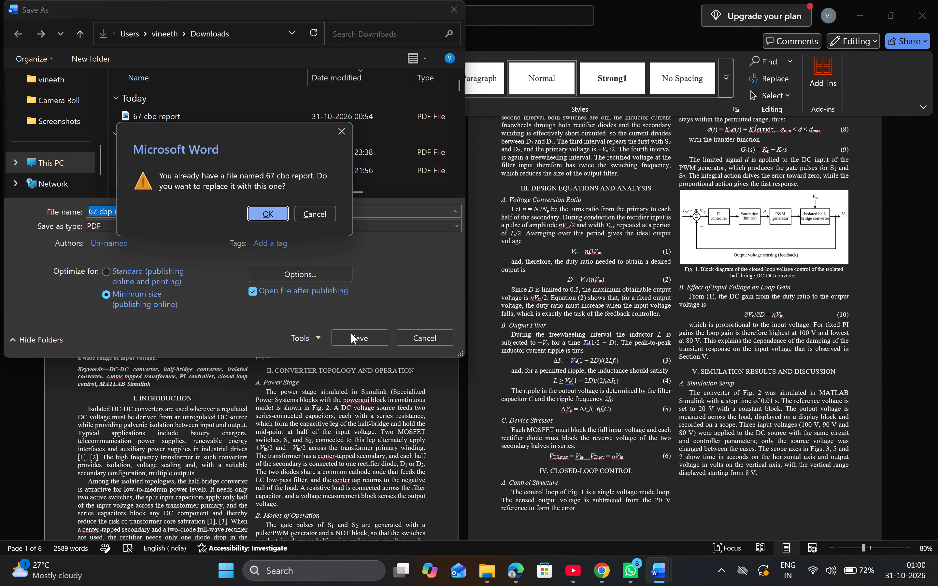
click(328, 210)
Set the PDF options to optimize for image quality and bitmap text when fonts may not be embedded, leaving PDF/A compliance off.
click(309, 281)
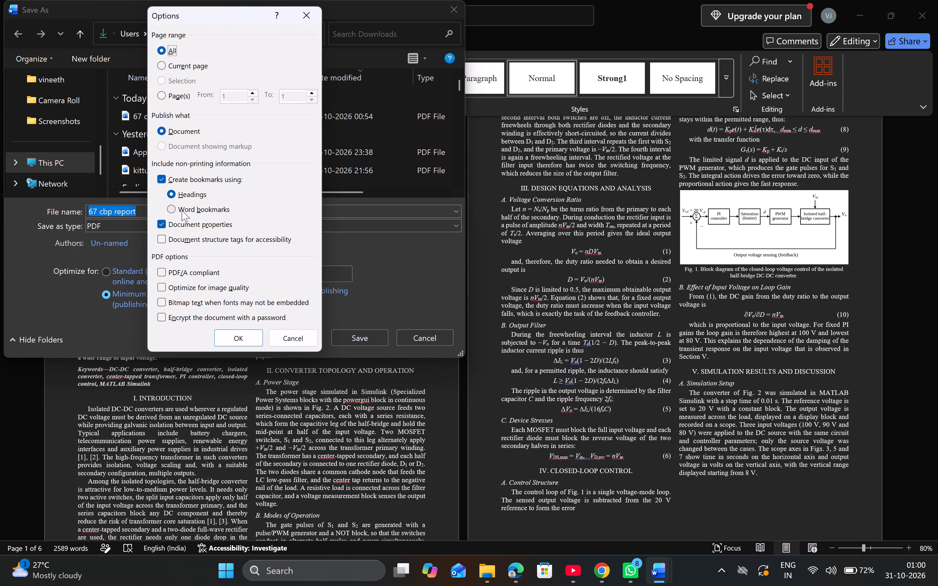
scroll(174, 279, down, 1)
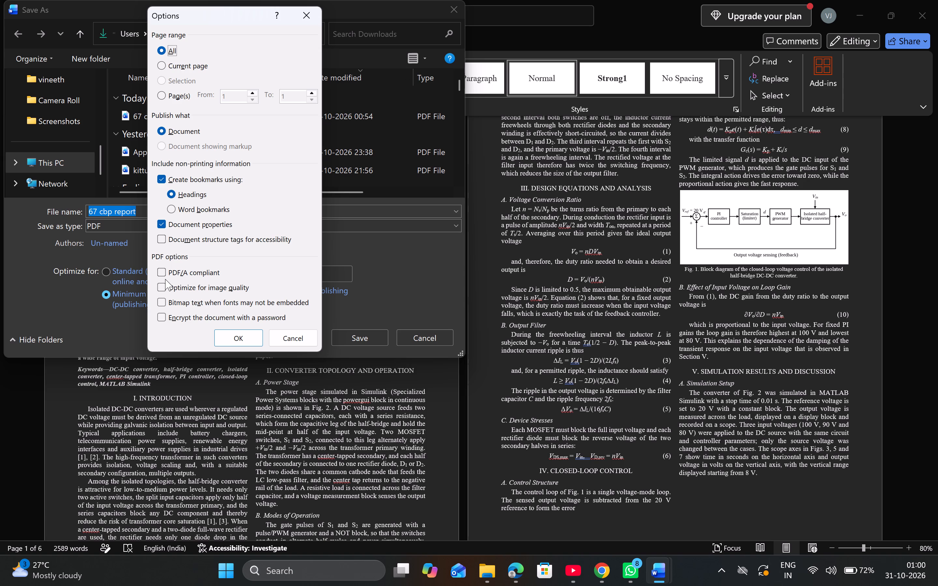
click(165, 279)
click(163, 273)
click(164, 287)
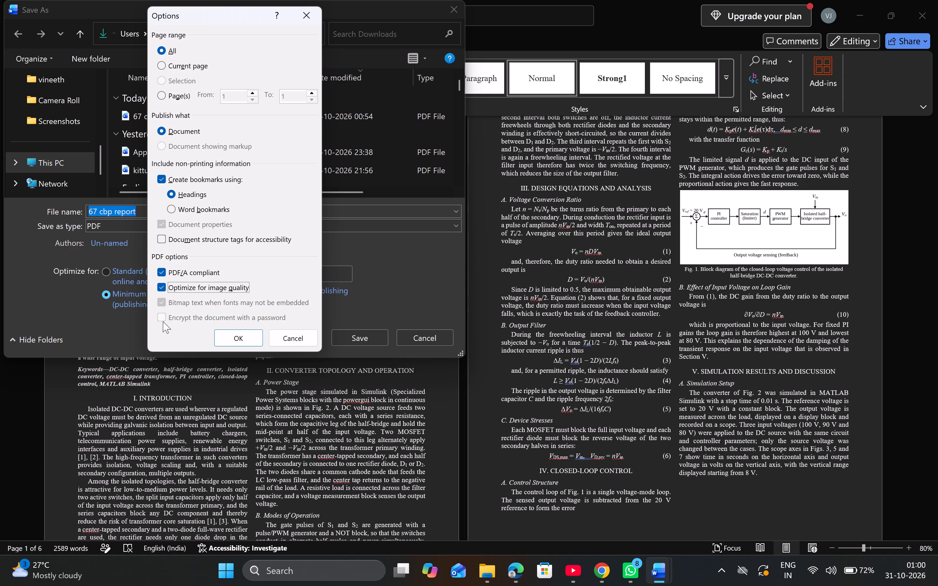
click(160, 317)
click(166, 287)
click(160, 279)
click(160, 272)
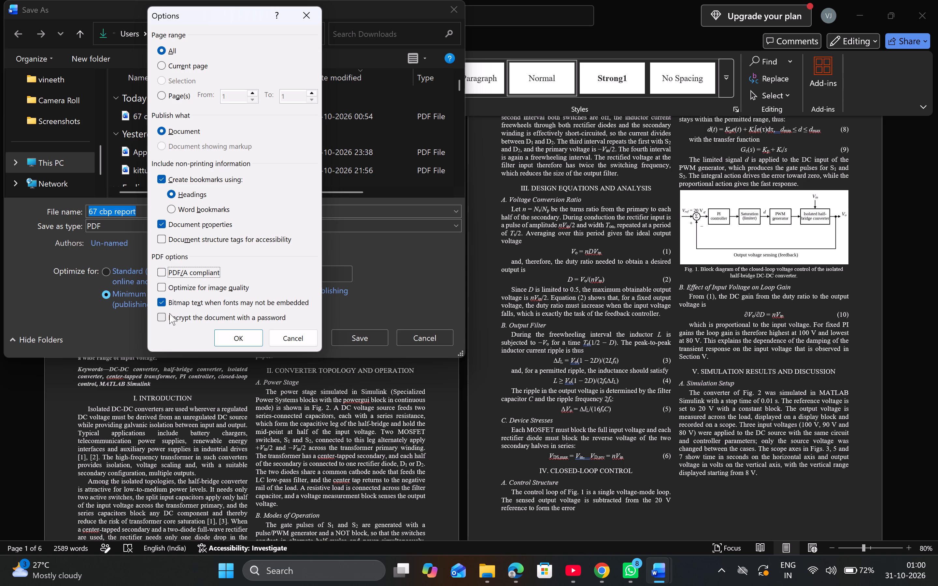
click(165, 284)
click(165, 272)
click(161, 274)
click(226, 331)
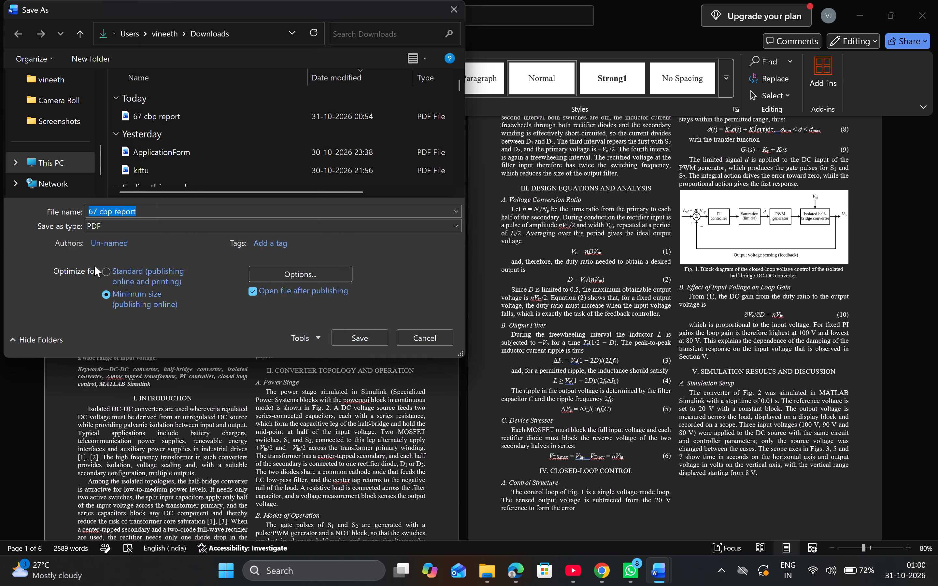
Optimize the PDF for Standard publishing, name it "267 cbp report" and save it in Downloads.
click(94, 265)
click(105, 271)
click(183, 204)
click(183, 208)
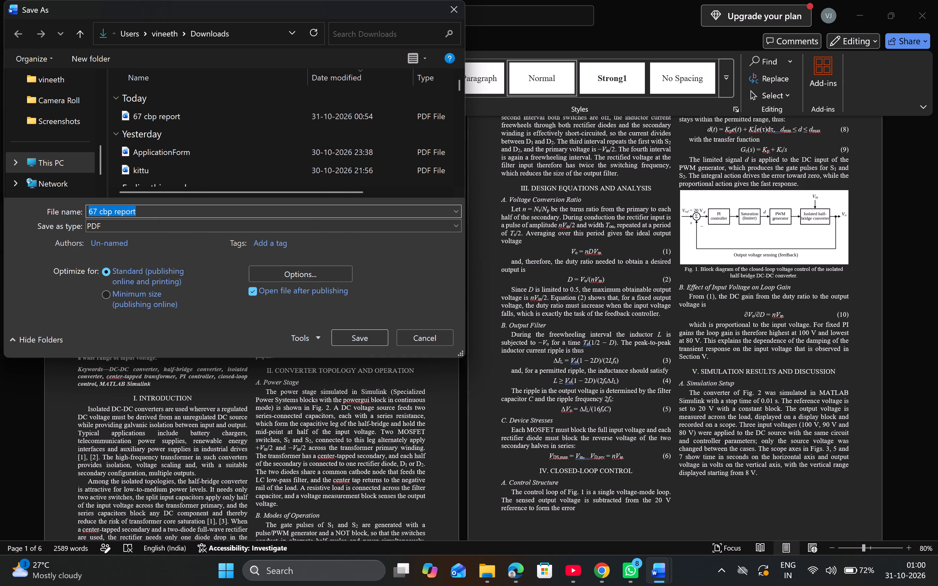
key(space)
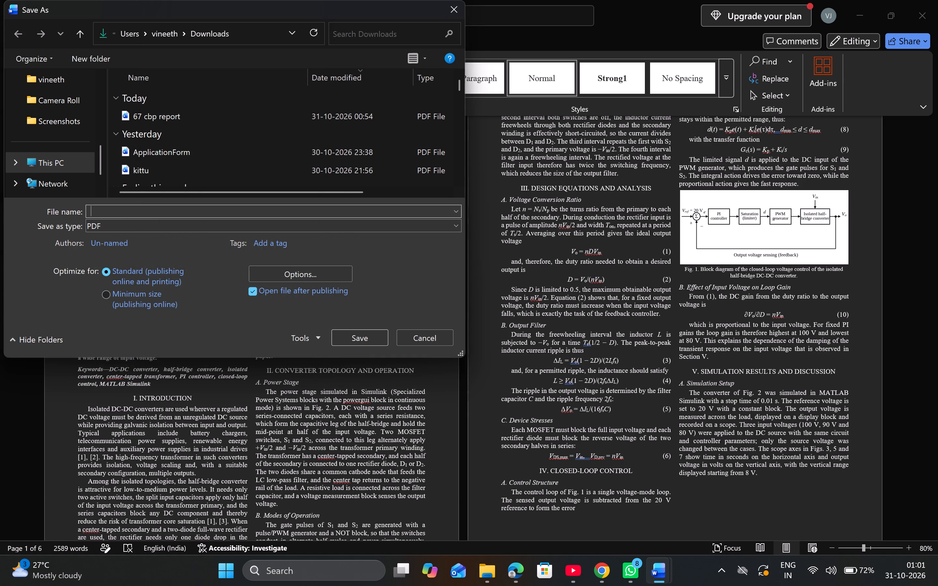
text(267 cb)
text(p report)
key(Return)
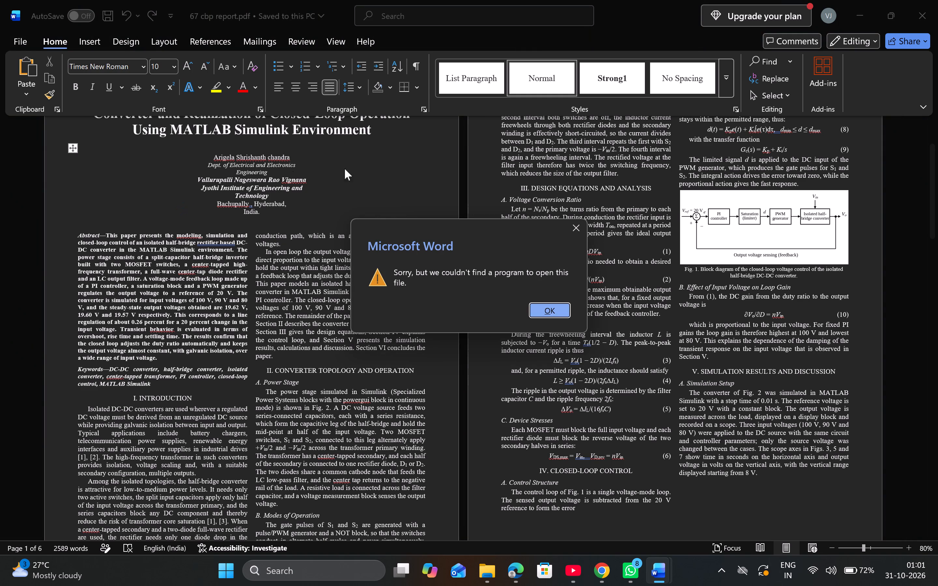
click(546, 305)
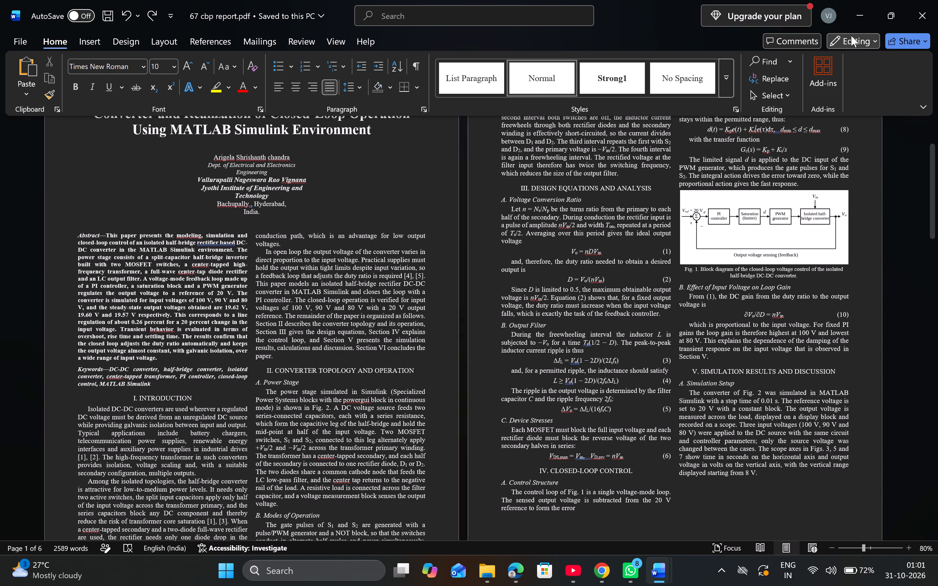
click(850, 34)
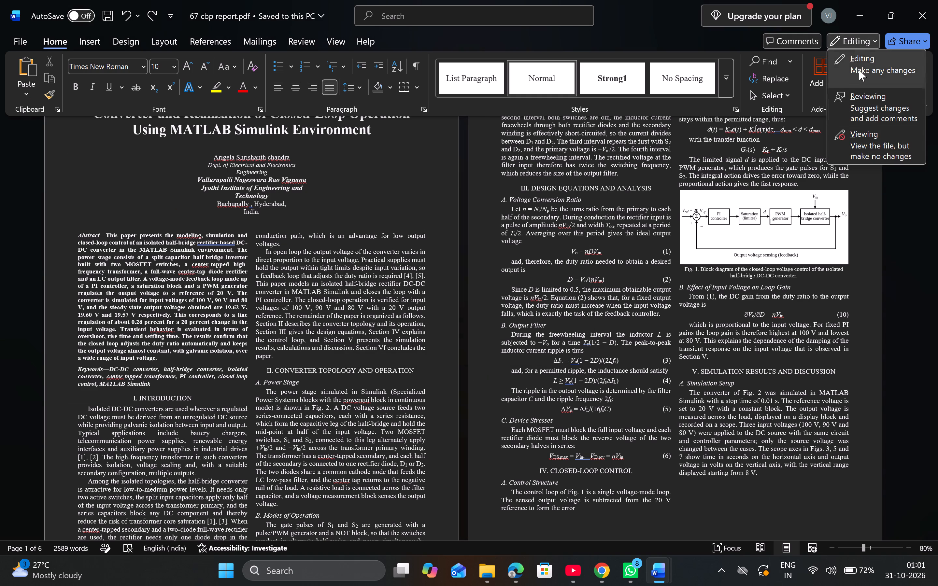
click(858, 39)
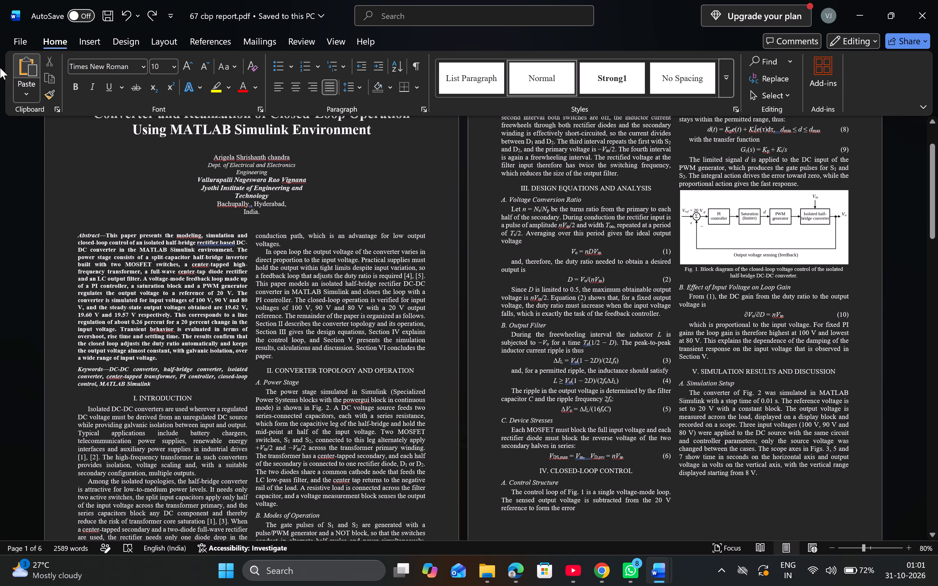
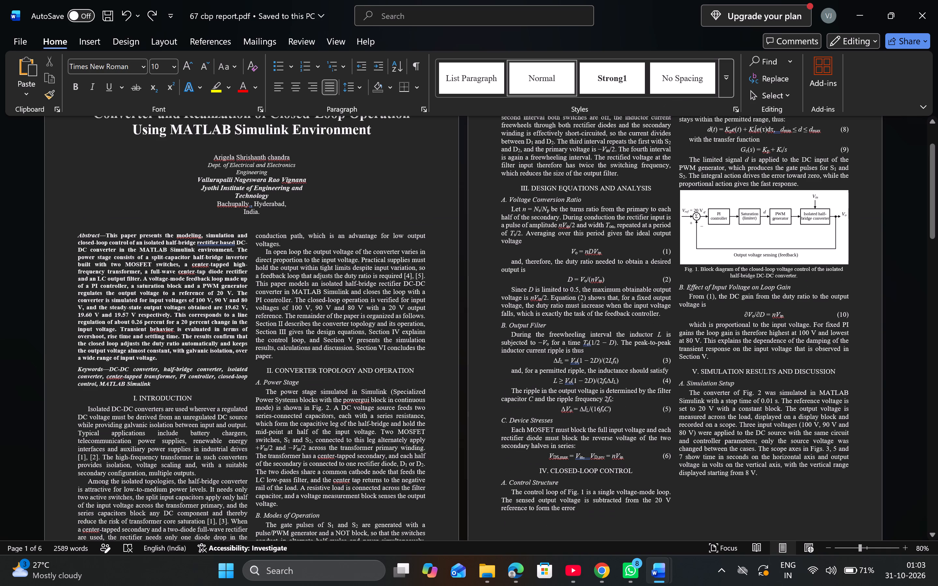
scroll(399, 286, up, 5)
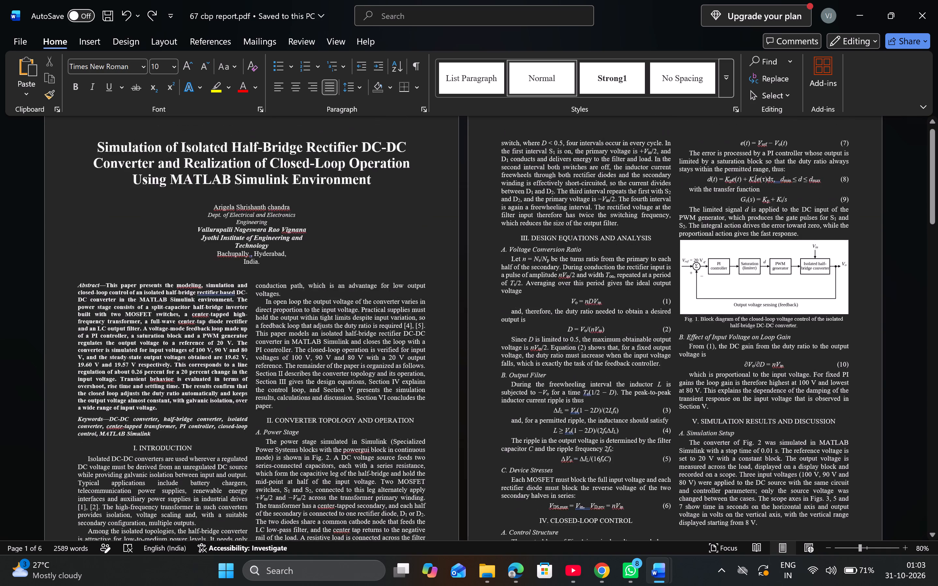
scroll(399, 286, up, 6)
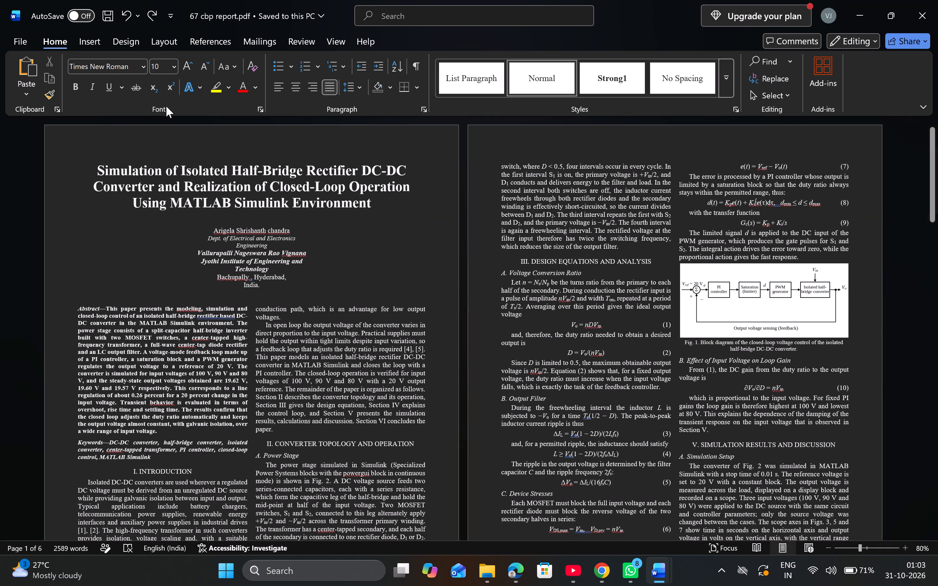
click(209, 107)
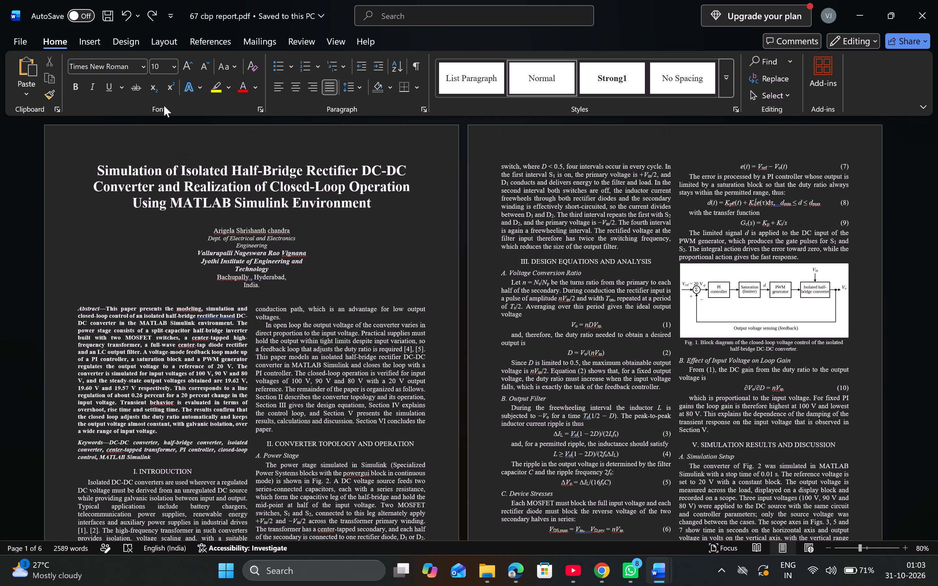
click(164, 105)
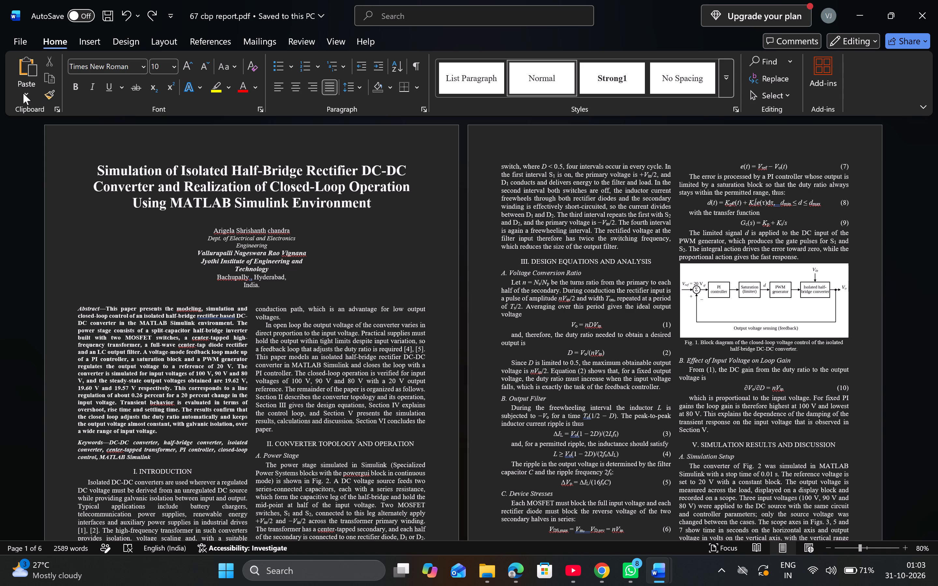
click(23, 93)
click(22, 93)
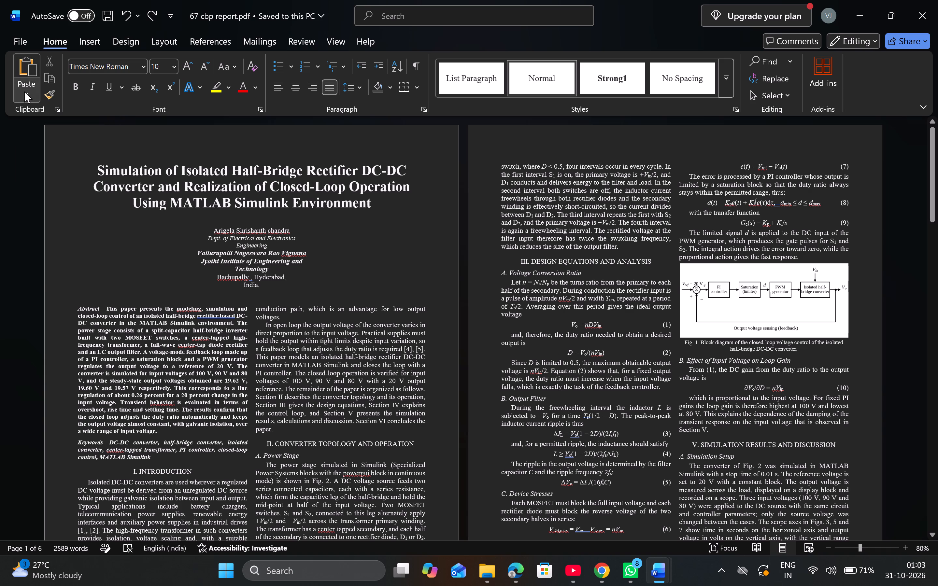
Open a copy of "67 cbp report.pdf" from the recent files as a new document.
click(23, 35)
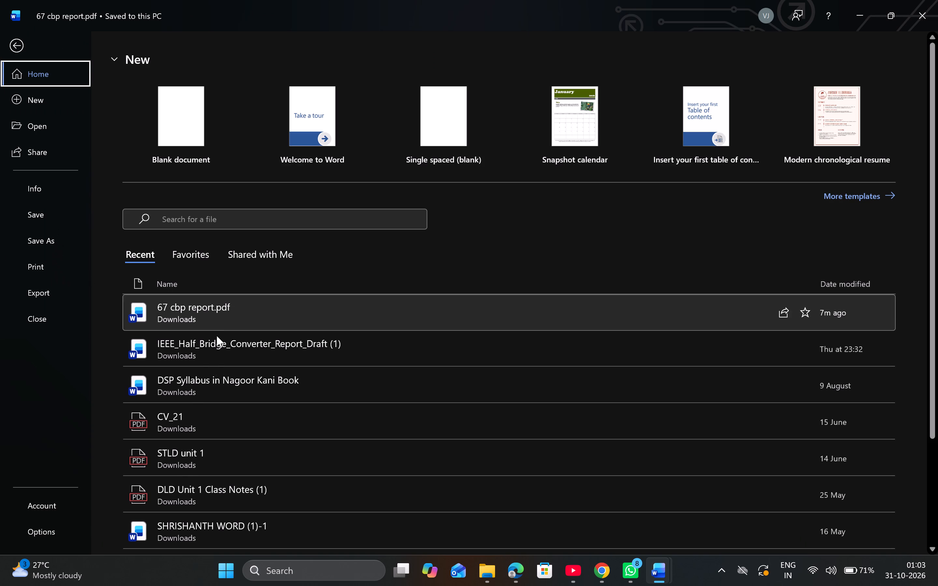
scroll(192, 457, down, 3)
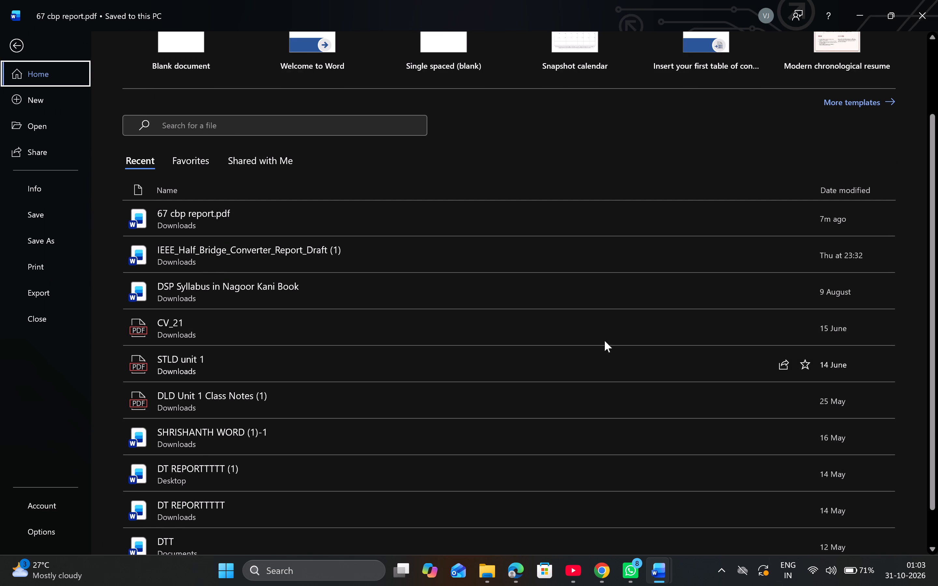
right_click(272, 228)
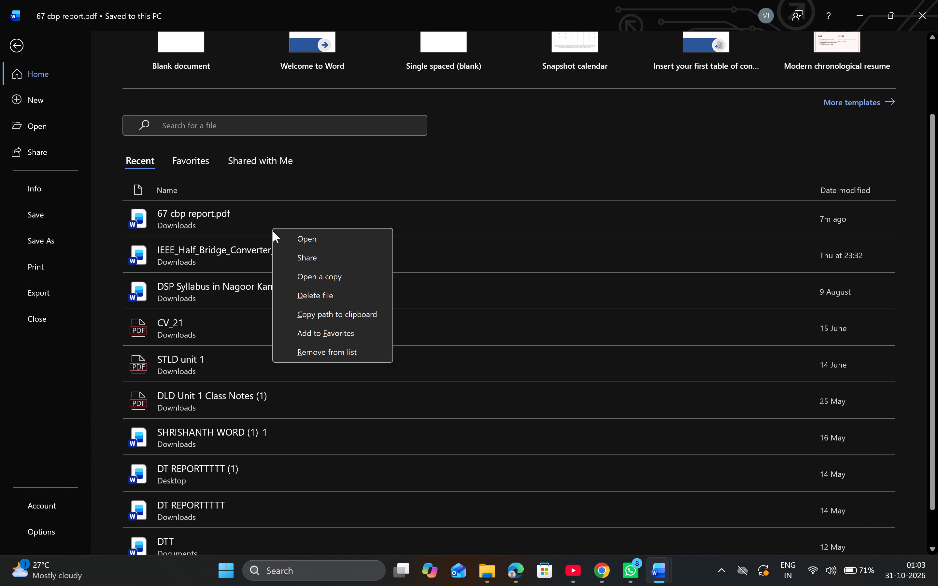
click(306, 275)
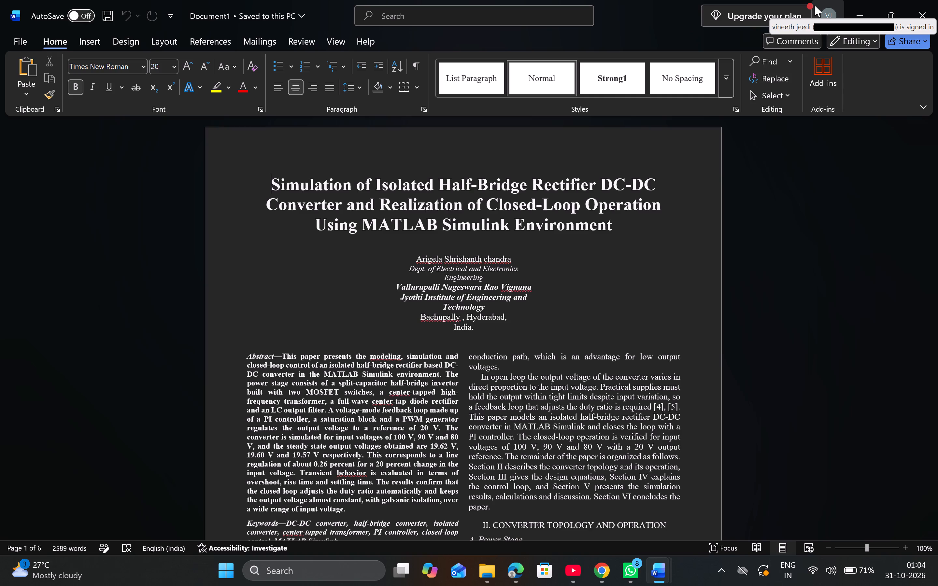
Print all pages of the copy with Microsoft Print to PDF, saving the output to the Desktop as "267 cbp report 1".
key(ctrl+p)
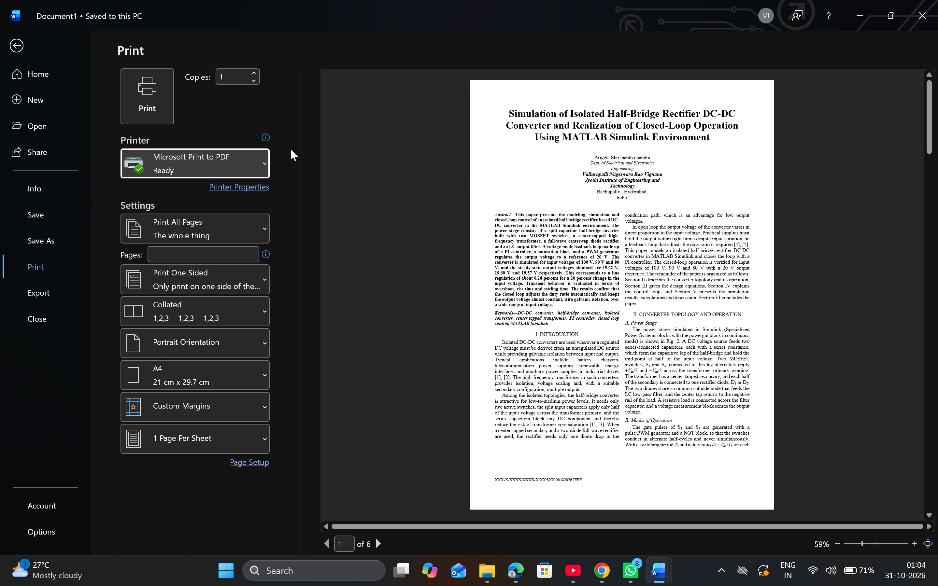
click(152, 106)
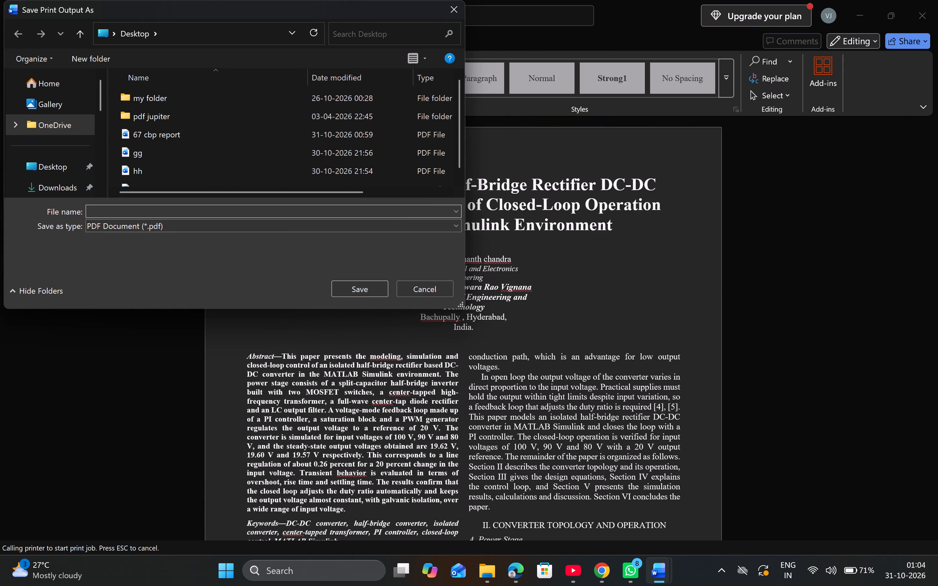
text(267 cbp report)
key(space)
key(1)
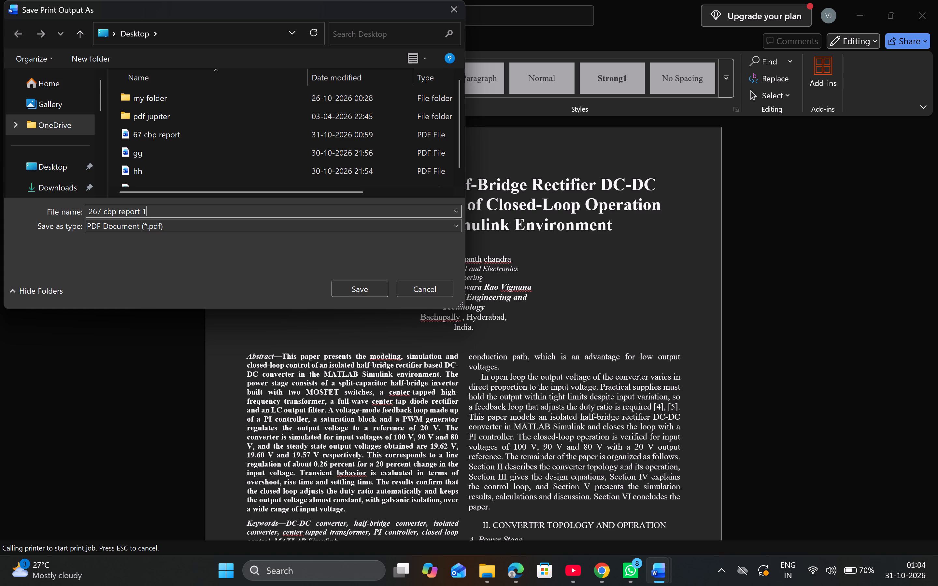
key(Return)
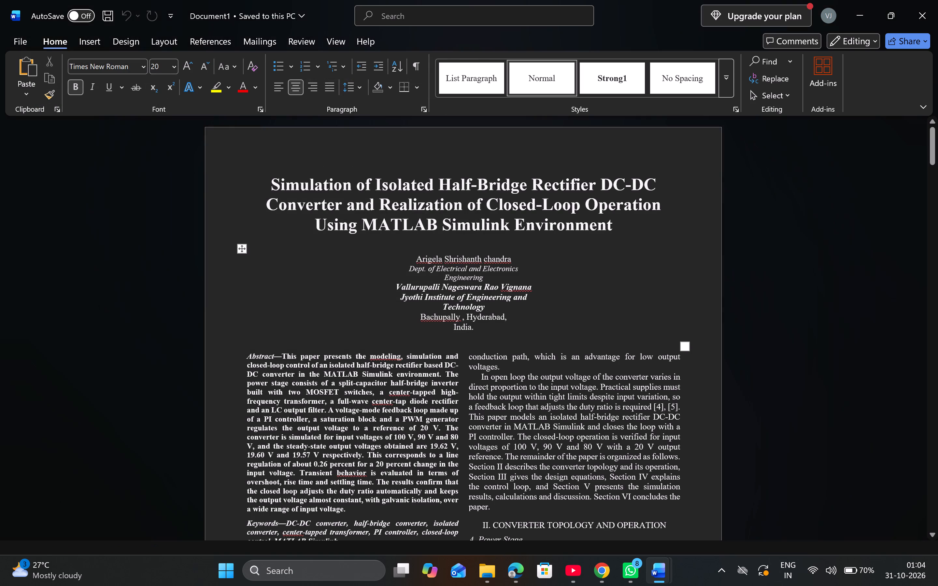
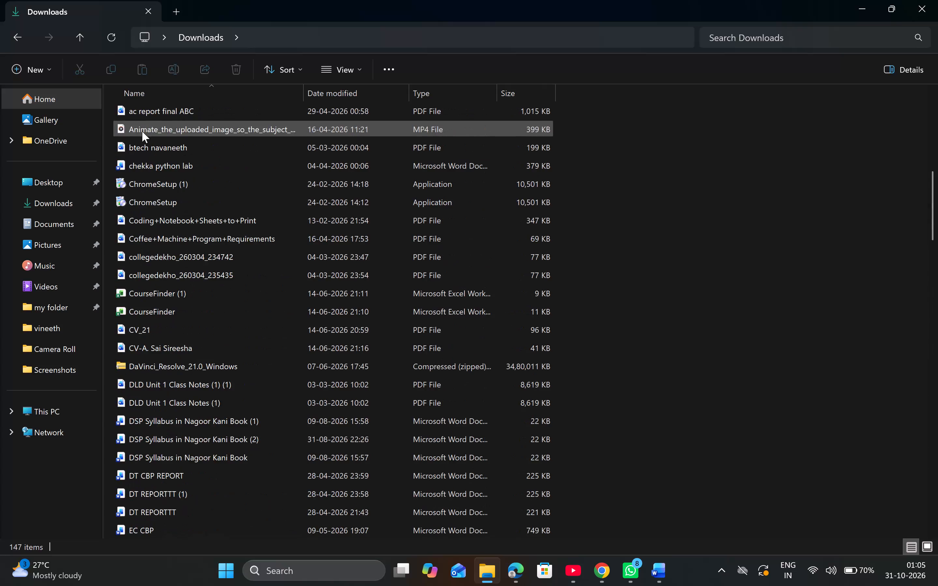
Locate the "267 cbp report 1" PDF among the recent files and look through its available file actions.
click(56, 102)
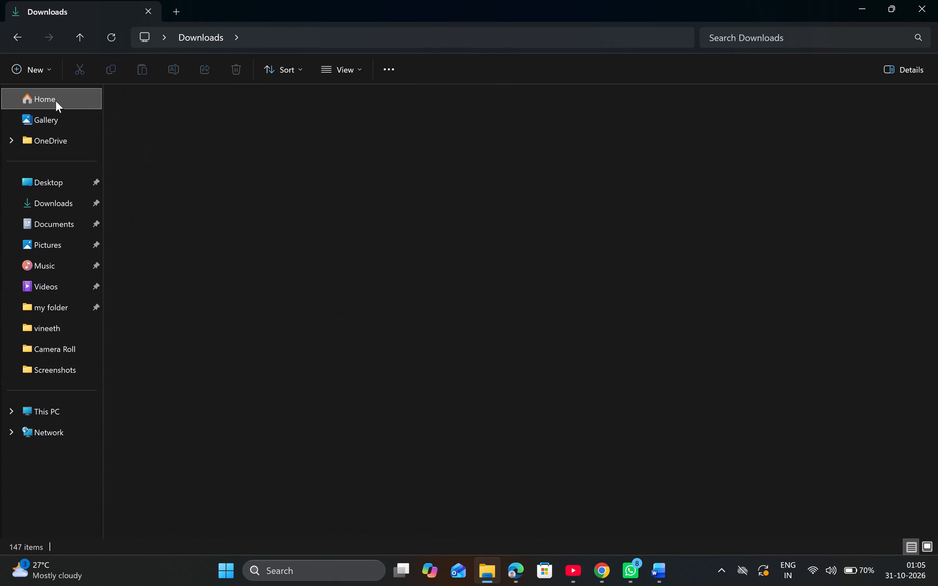
scroll(42, 84, up, 7)
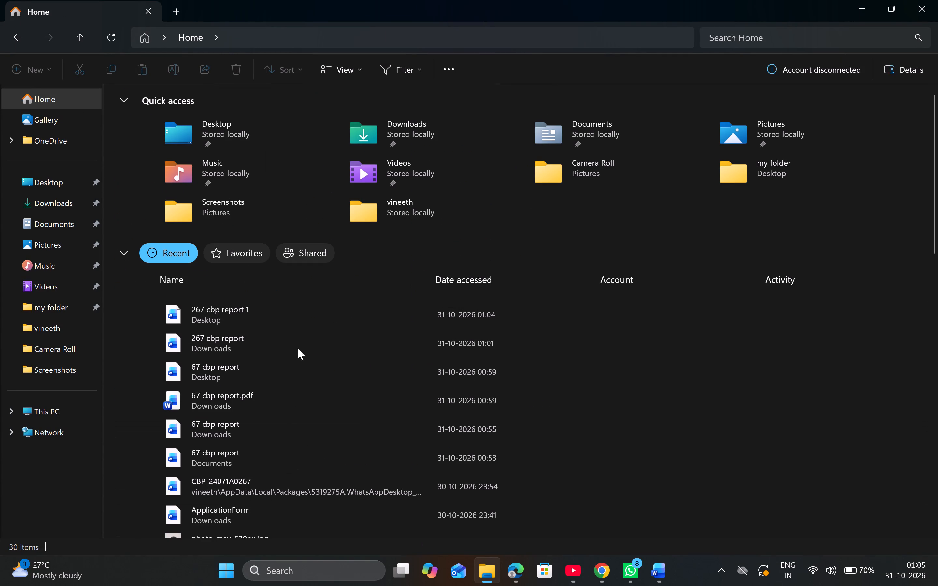
click(306, 317)
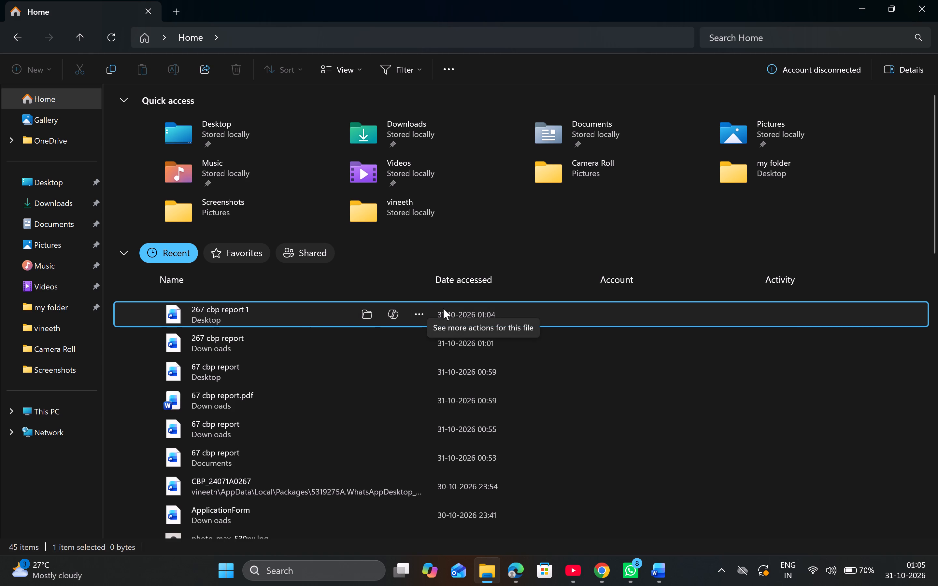
click(423, 315)
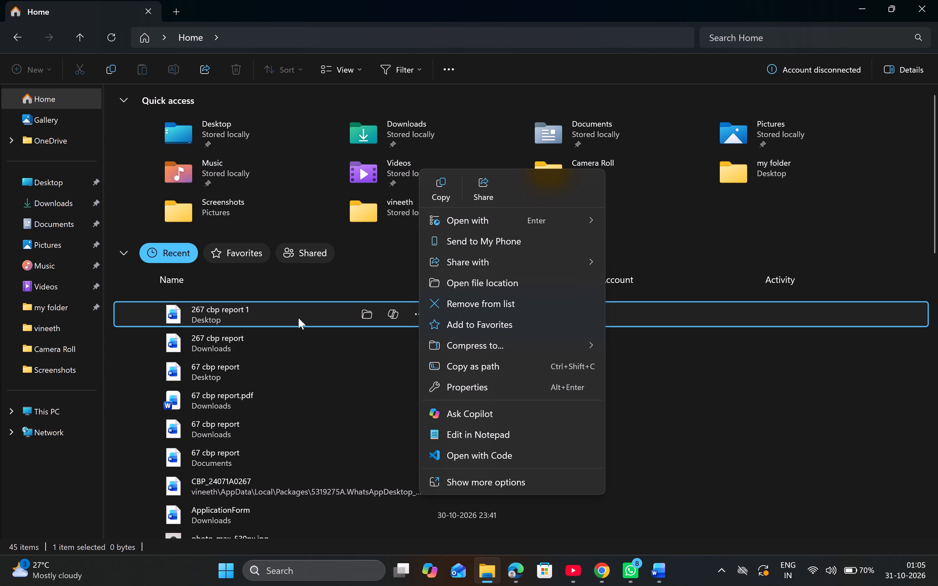
click(298, 314)
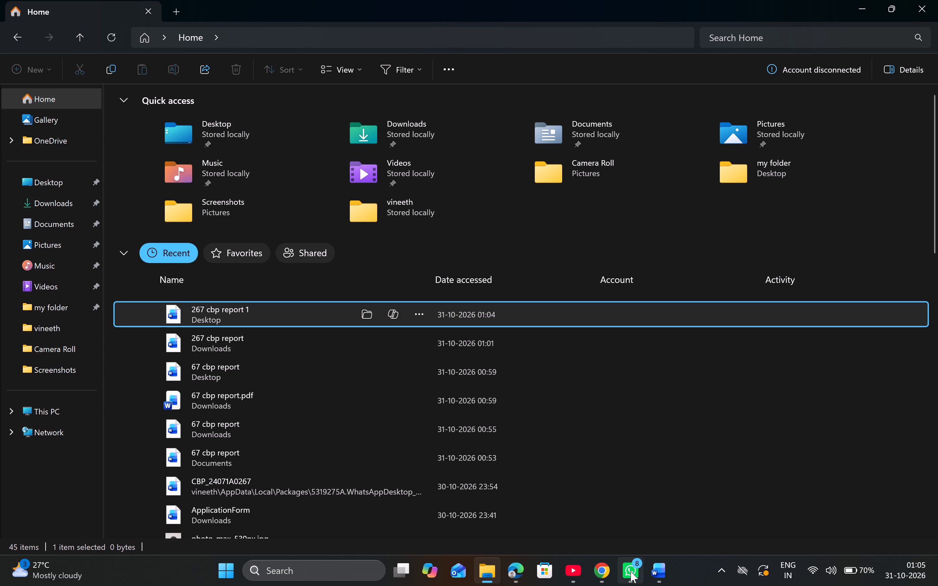
Switch to the converter paper in Word and review its pages through to page 6 in the print preview.
click(656, 565)
click(766, 503)
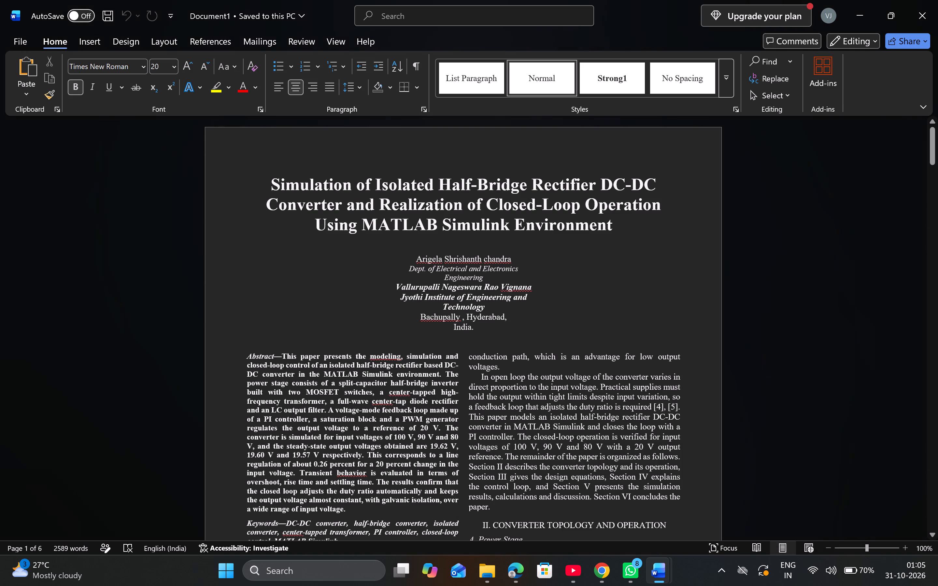
key(ctrl+p)
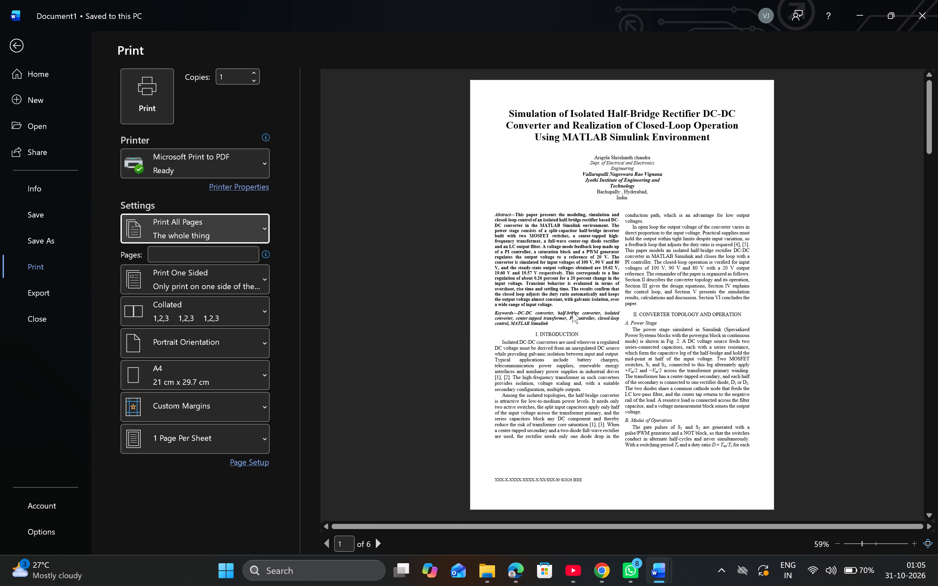
scroll(559, 308, down, 6)
scroll(606, 298, down, 14)
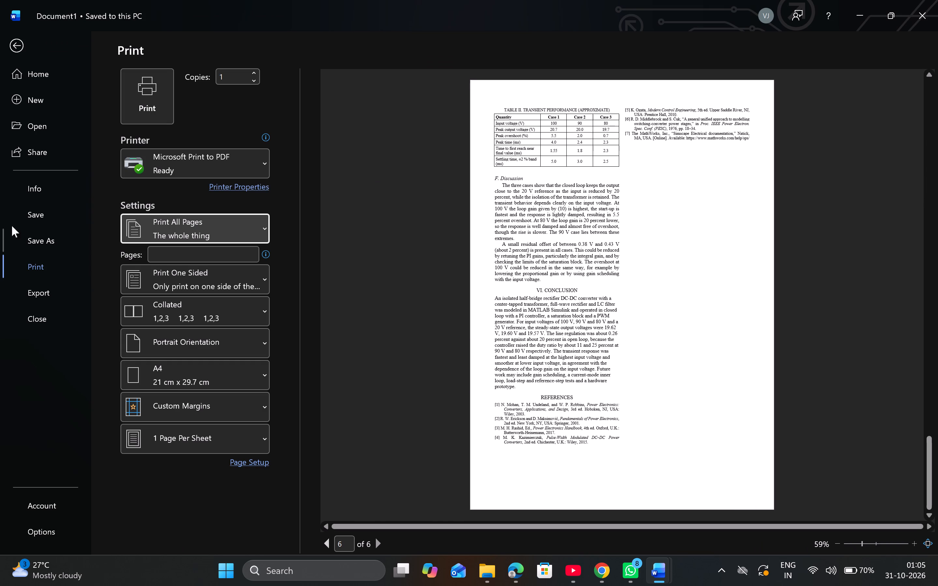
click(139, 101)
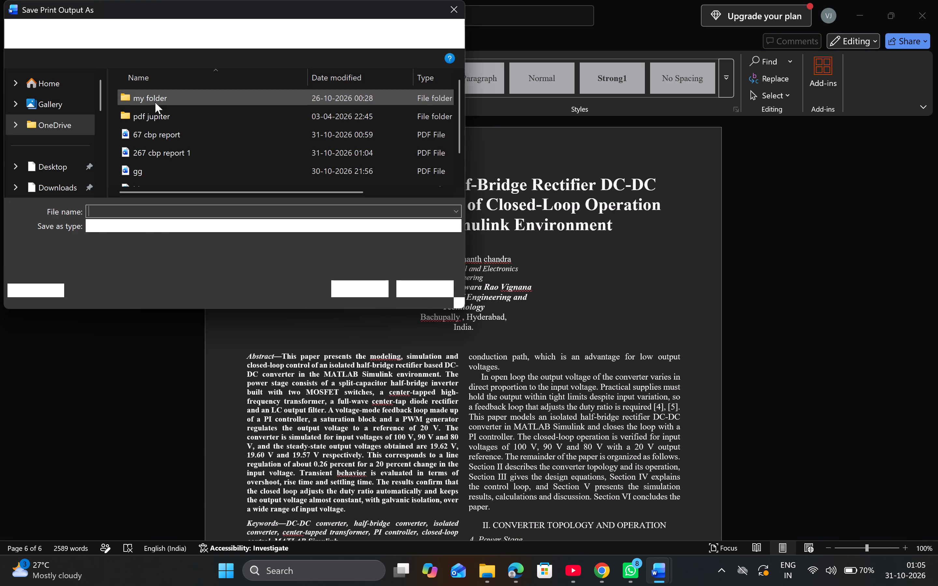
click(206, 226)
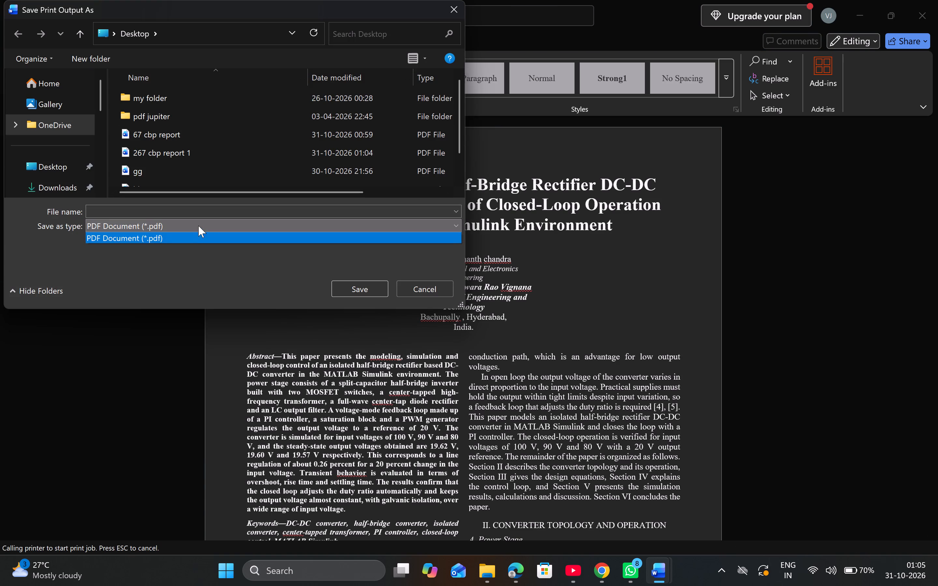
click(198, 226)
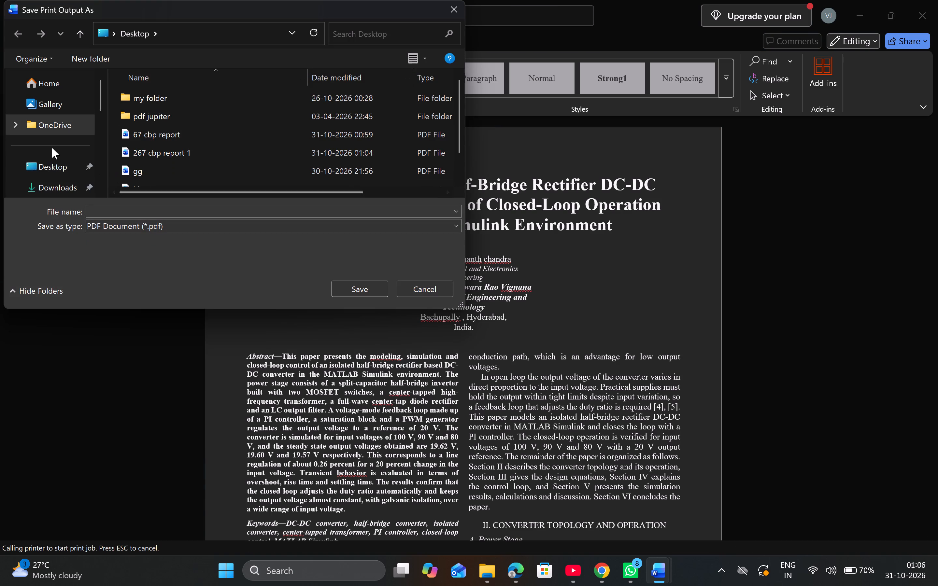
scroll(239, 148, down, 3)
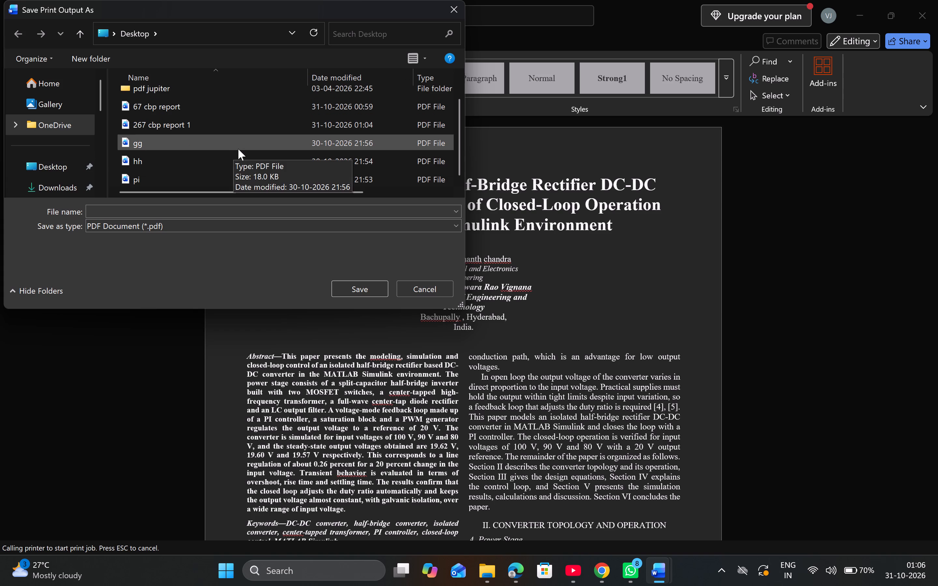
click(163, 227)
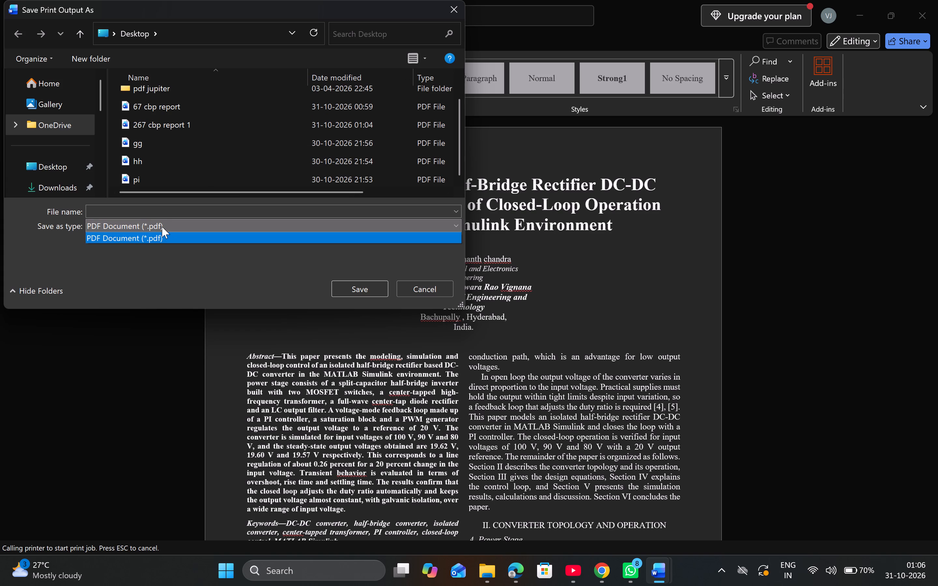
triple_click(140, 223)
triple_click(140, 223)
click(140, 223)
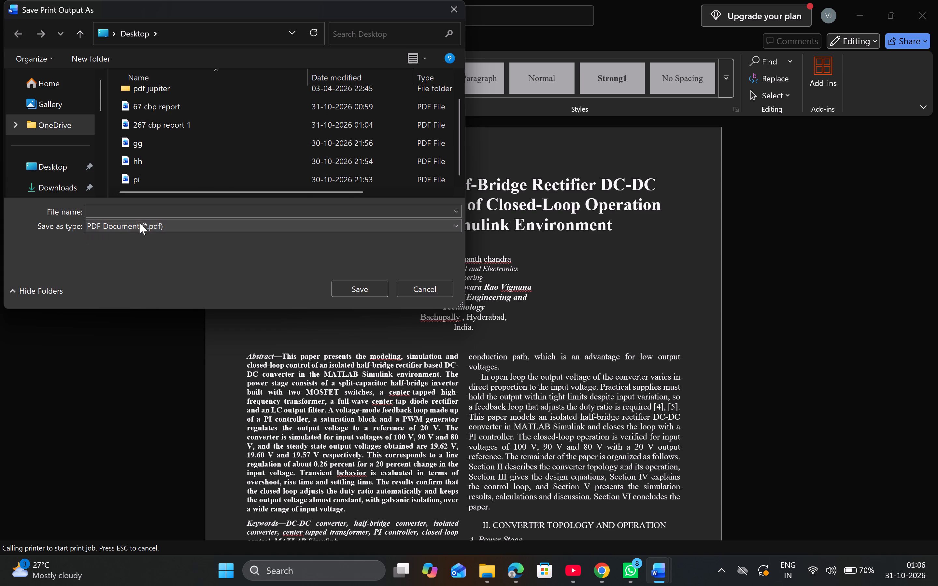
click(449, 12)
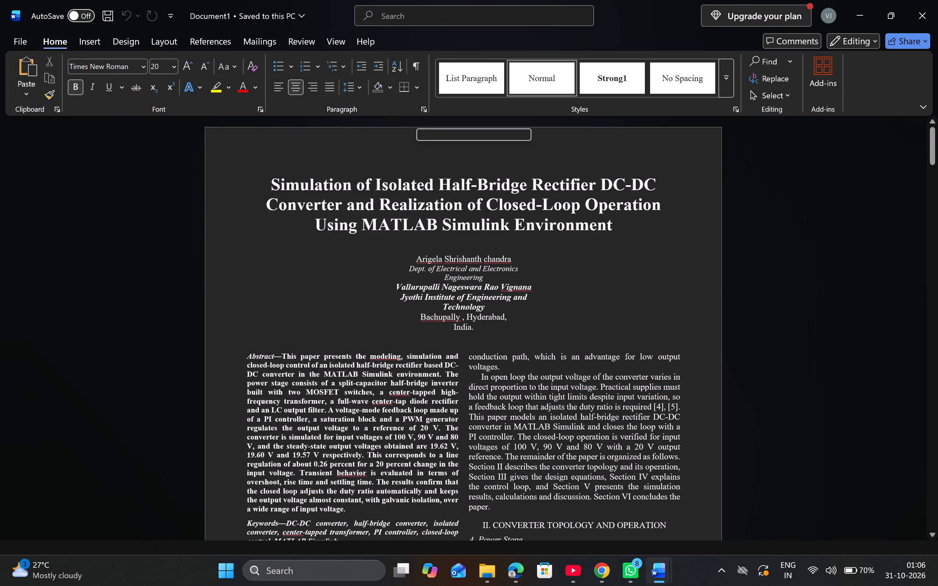
Reopen the print settings and preview for the converter paper.
key(ctrl+p)
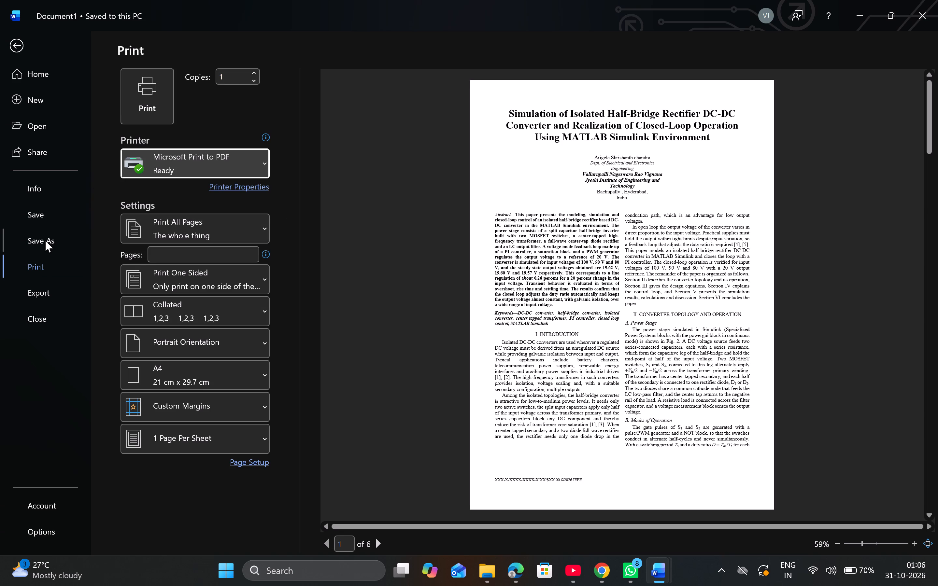
scroll(220, 255, down, 6)
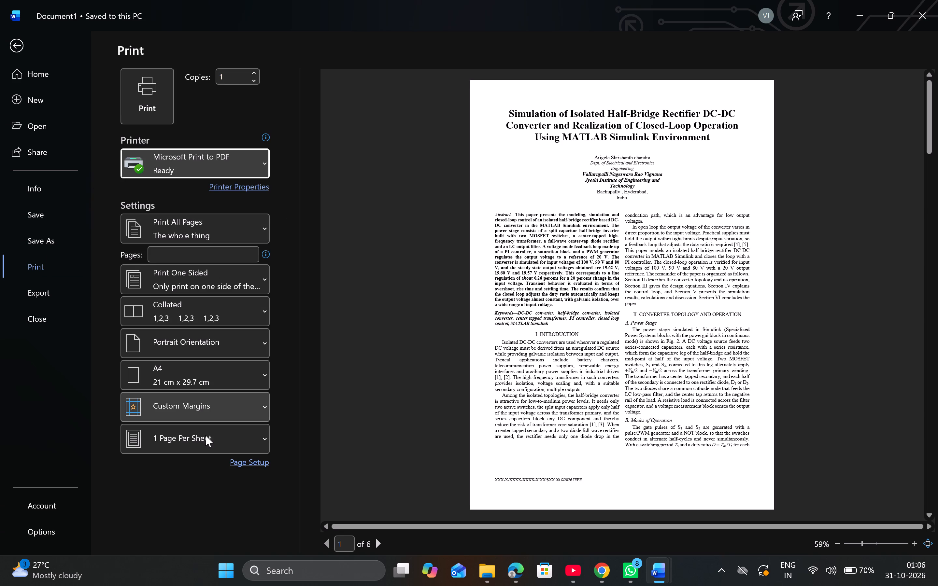
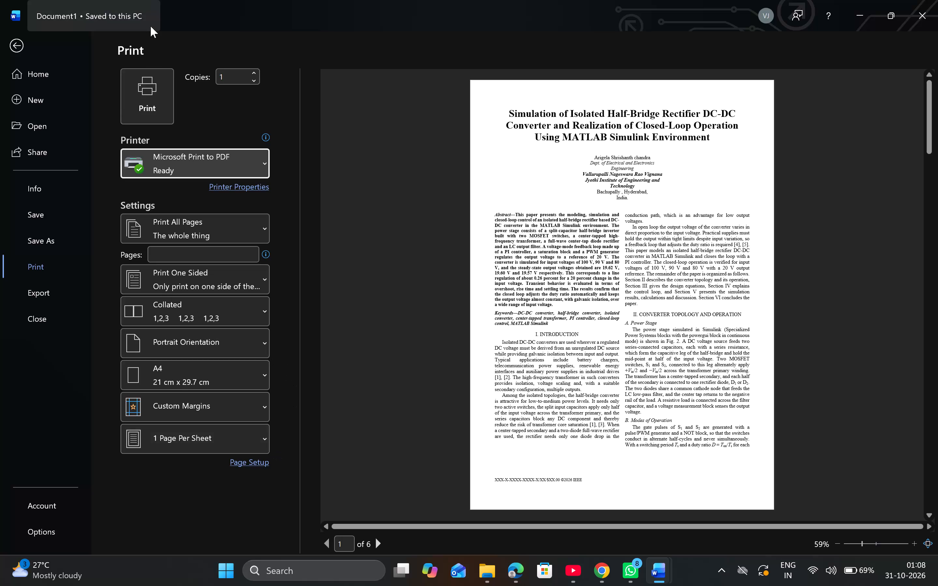
Print all pages of the converter paper with Microsoft Print to PDF, saving the output to the Desktop as "report".
click(128, 92)
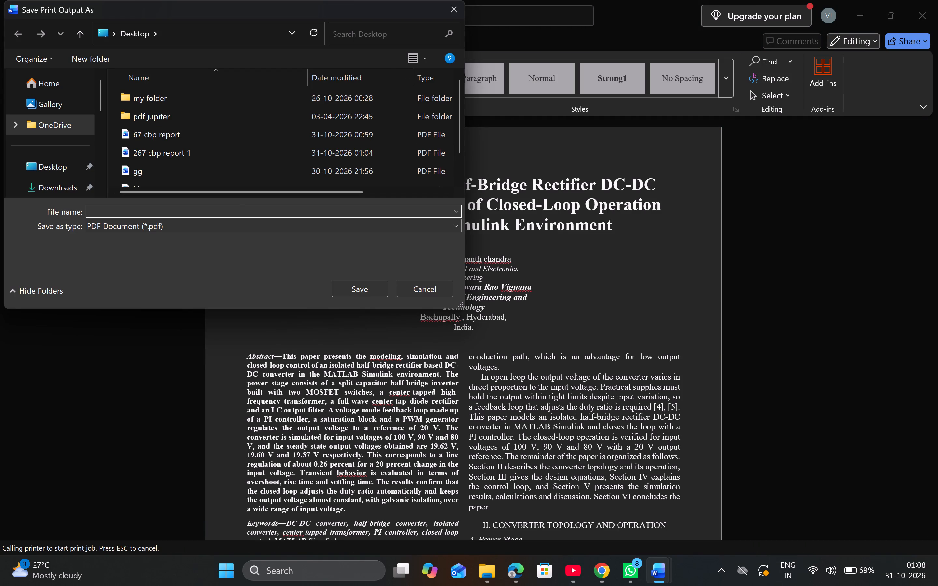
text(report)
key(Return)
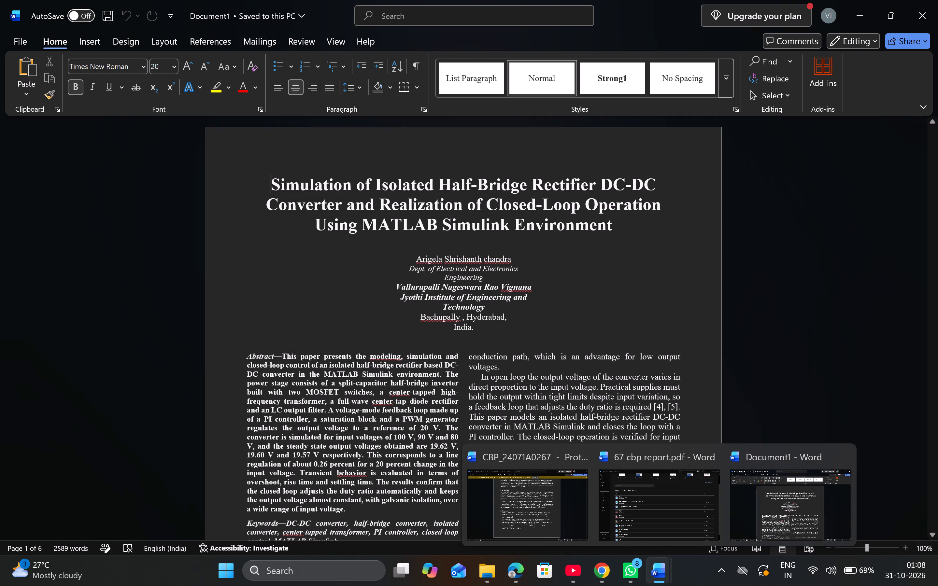
Switch to File Explorer and bring up the app-sharing choices for the recent "report" PDF saved on the Desktop.
click(486, 567)
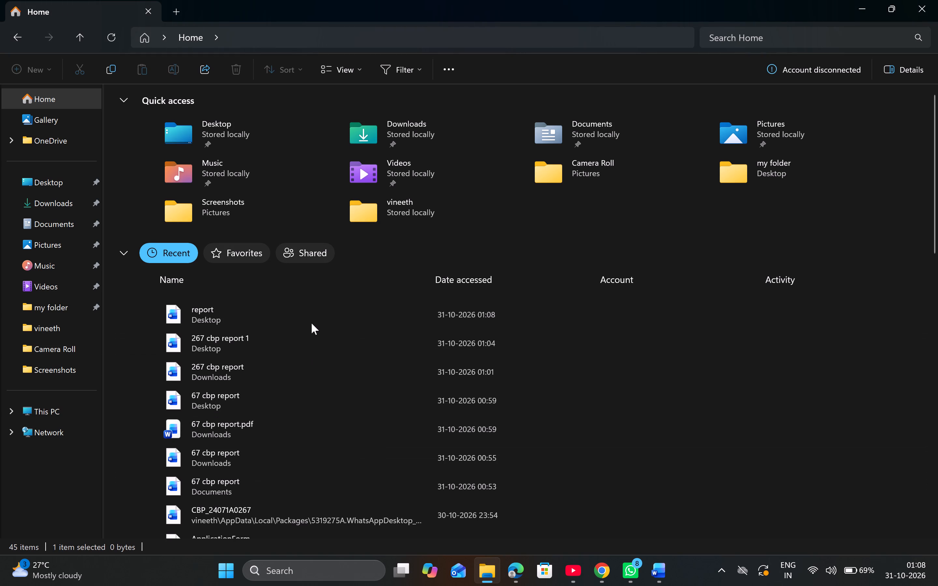
click(422, 314)
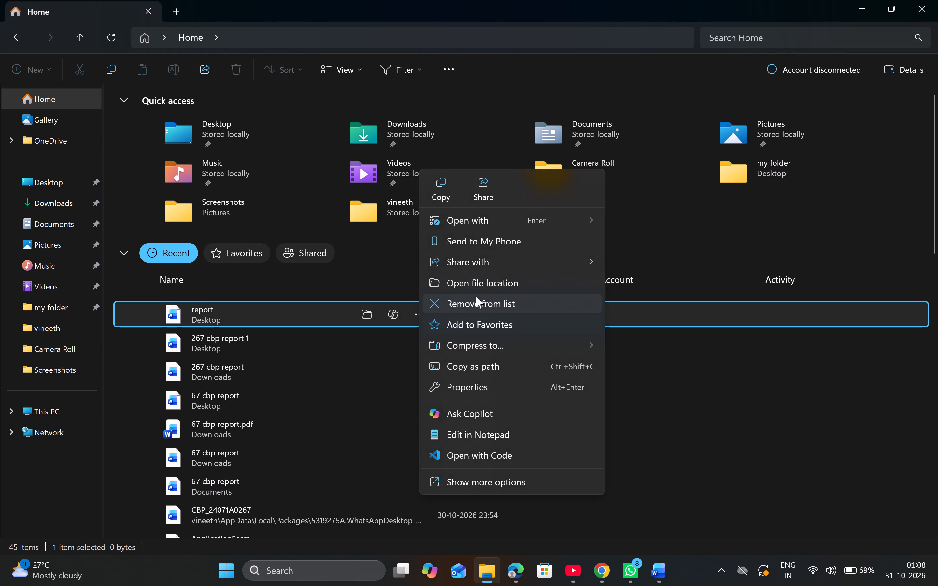
click(511, 271)
click(514, 265)
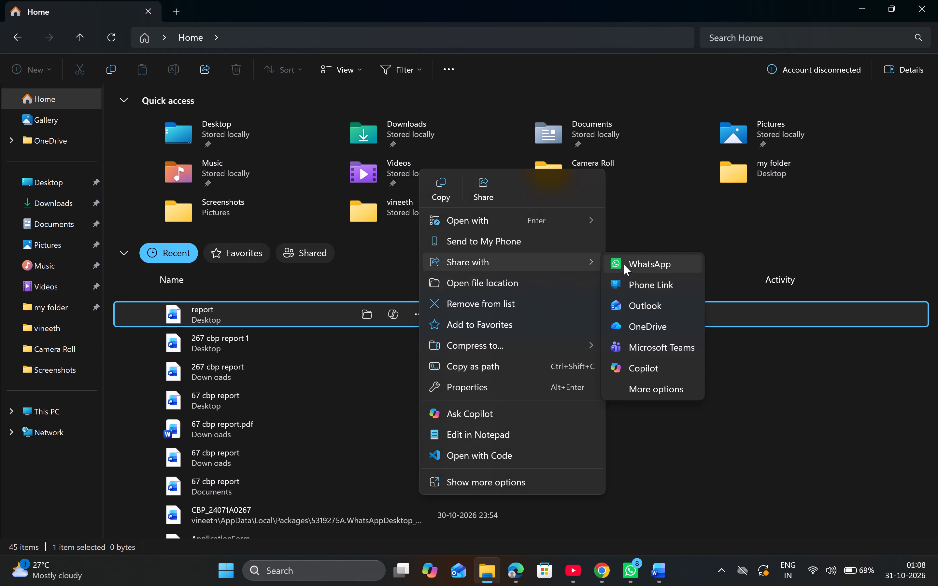